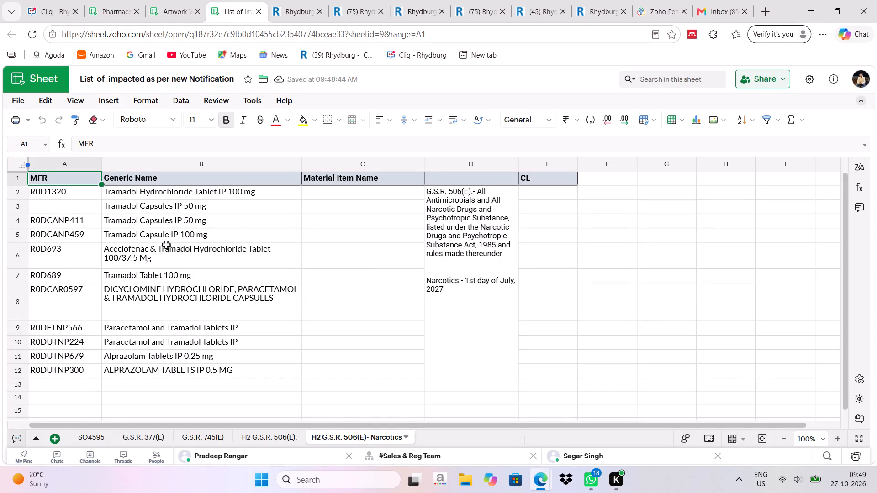
Examine the H2 G.S.R. 506(E). sheet across its artwork, stock and change control columns, and the G.S.R. 745(E) sheet.
{"action": "left_click", "coordinate": [255, 440]}
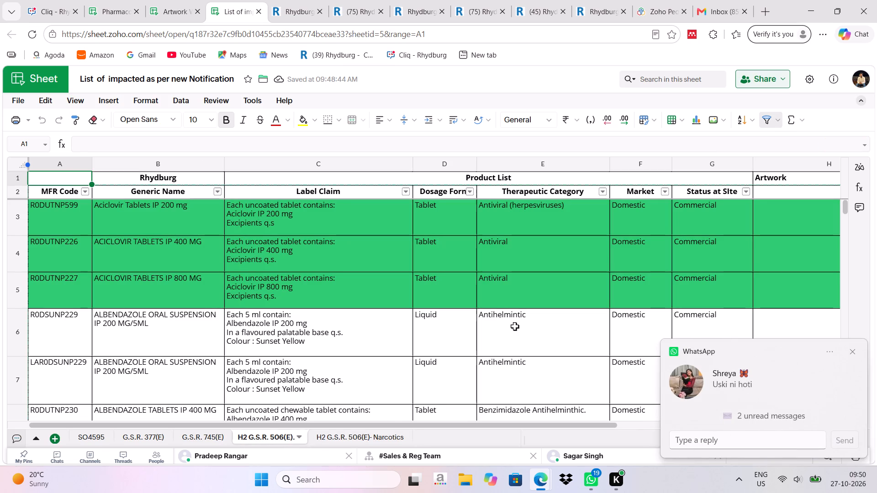
{"action": "scroll", "coordinate": [514, 326], "scroll_direction": "left", "scroll_amount": 6}
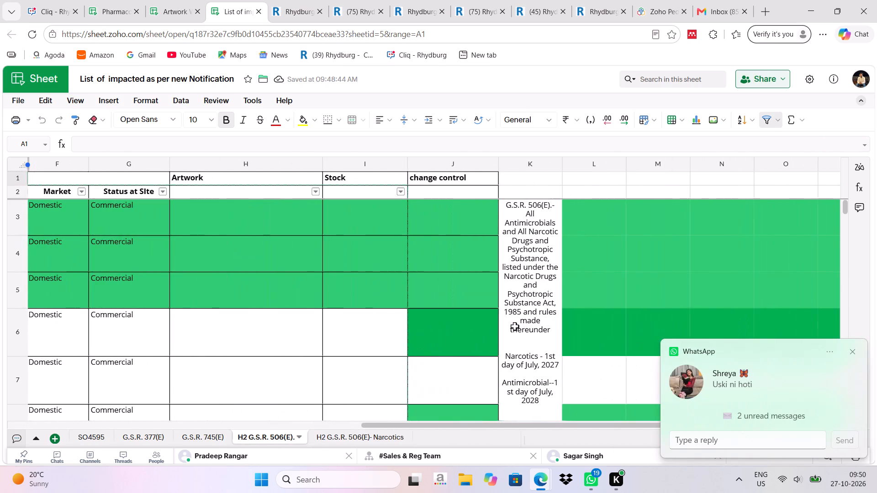
{"action": "scroll", "coordinate": [514, 326], "scroll_direction": "left", "scroll_amount": 3}
{"action": "scroll", "coordinate": [514, 326], "scroll_direction": "up", "scroll_amount": 2}
{"action": "scroll", "coordinate": [514, 326], "scroll_direction": "right", "scroll_amount": 1}
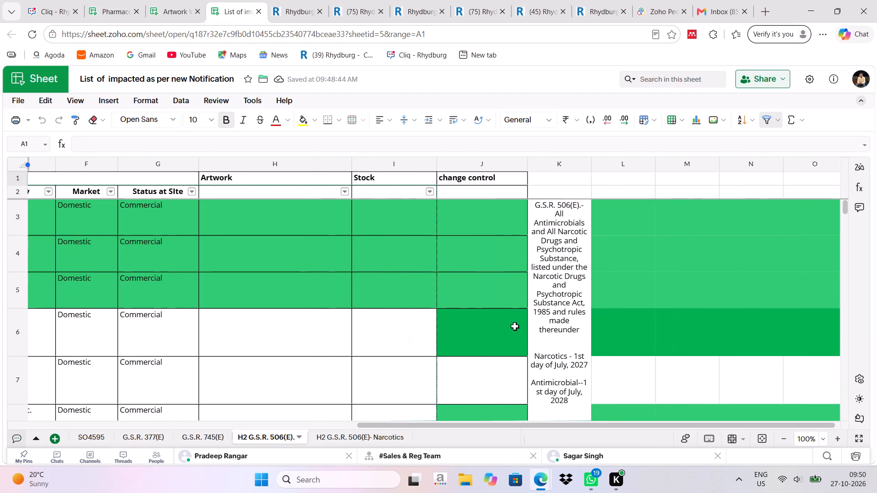
{"action": "scroll", "coordinate": [514, 326], "scroll_direction": "right", "scroll_amount": 1}
{"action": "left_click", "coordinate": [204, 439]}
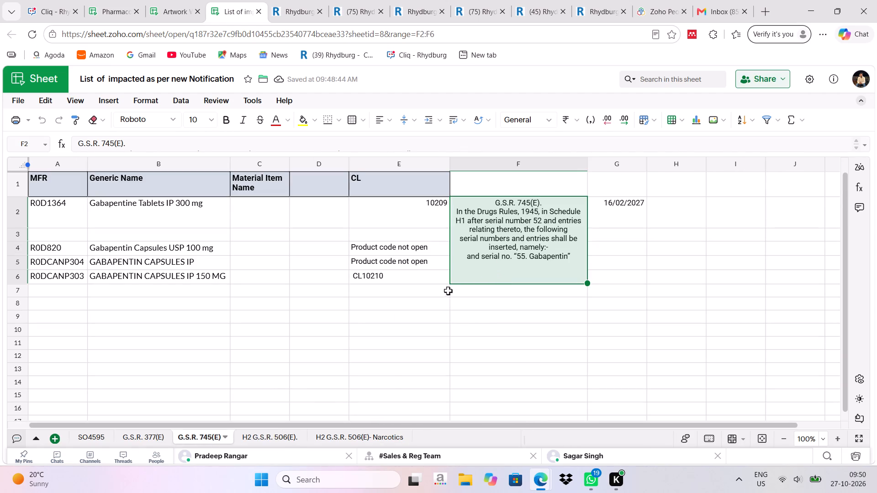
Capture a screen snip of the product table with its notification note on the H2 G.S.R. 506(E)- Narcotics sheet.
{"action": "left_click", "coordinate": [331, 439]}
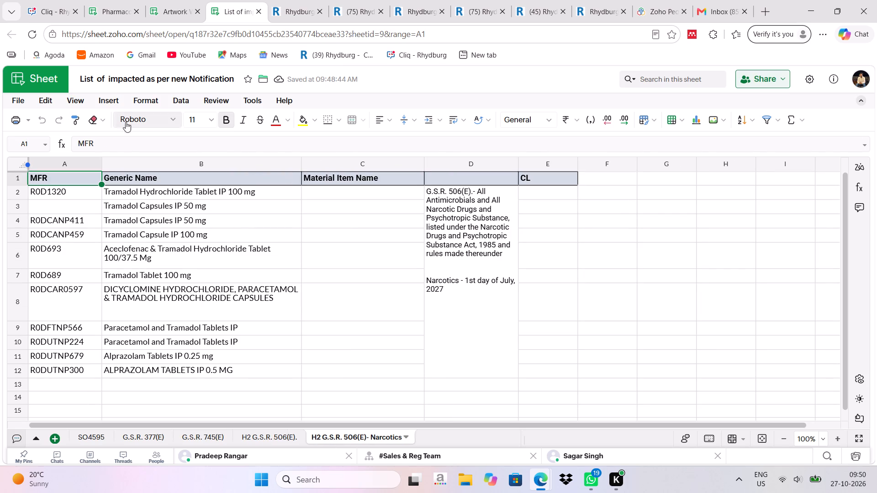
{"action": "key", "text": "shift+super+s"}
Capture a screenshot of the product list in rows 1 to 12 of the H2 G.S.R. 506(E)- Narcotics sheet.
{"action": "left_click_drag", "start_coordinate": [17, 122], "coordinate": [676, 391]}
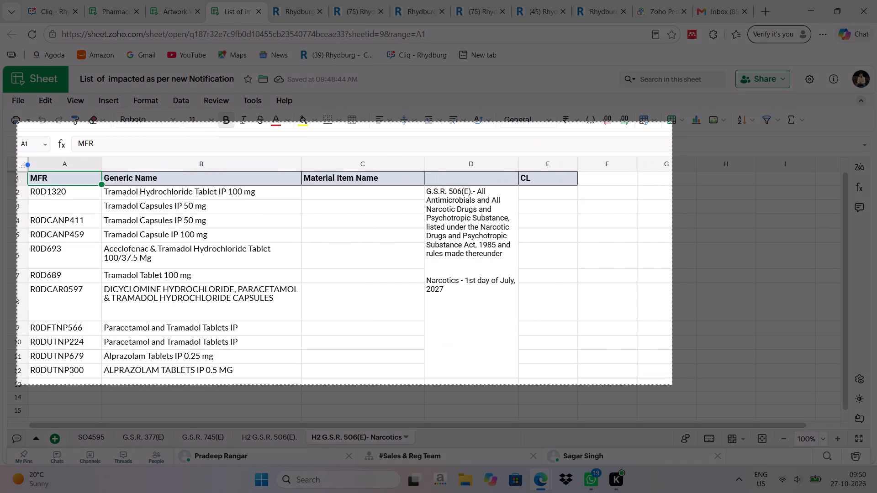
{"action": "left_click_drag", "start_coordinate": [676, 391], "coordinate": [705, 407]}
Switch to Cliq, find the Quality Assurance manager by name and open the direct chat with them.
{"action": "left_click", "coordinate": [37, 7]}
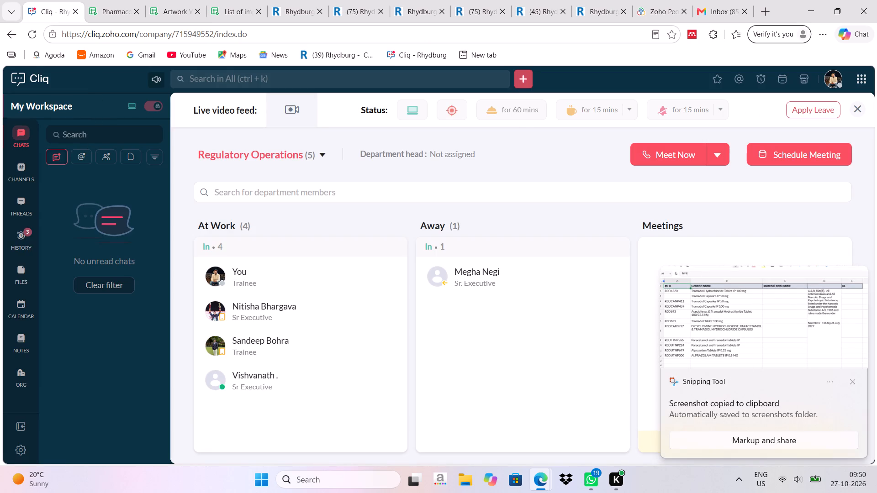
{"action": "left_click", "coordinate": [89, 136]}
{"action": "type", "text": "pra"}
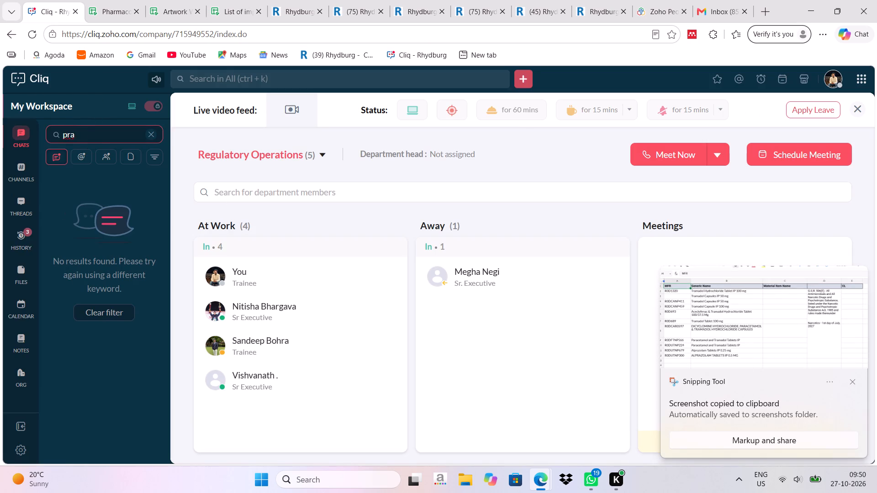
{"action": "left_click", "coordinate": [200, 77]}
{"action": "type", "text": "prad"}
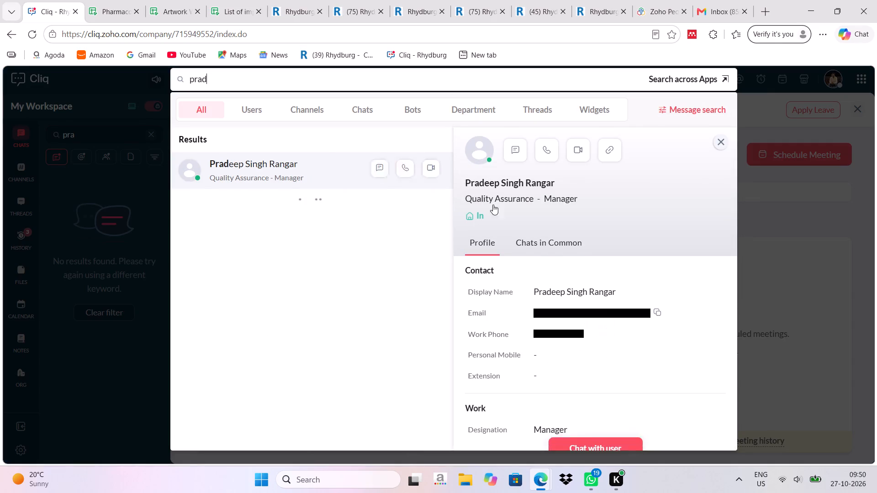
{"action": "left_click", "coordinate": [519, 152]}
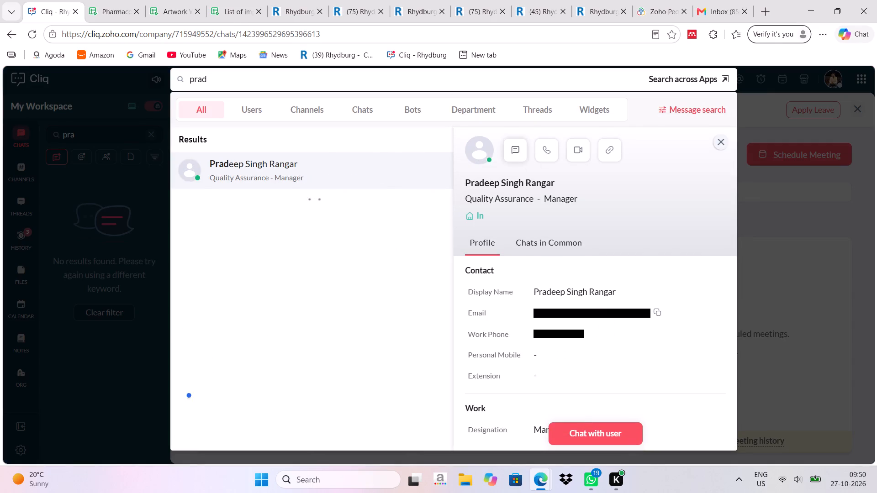
Share the captured image in the chat with the comment "Sir inme bhi same changes hain kya".
{"action": "key", "text": "ctrl+v"}
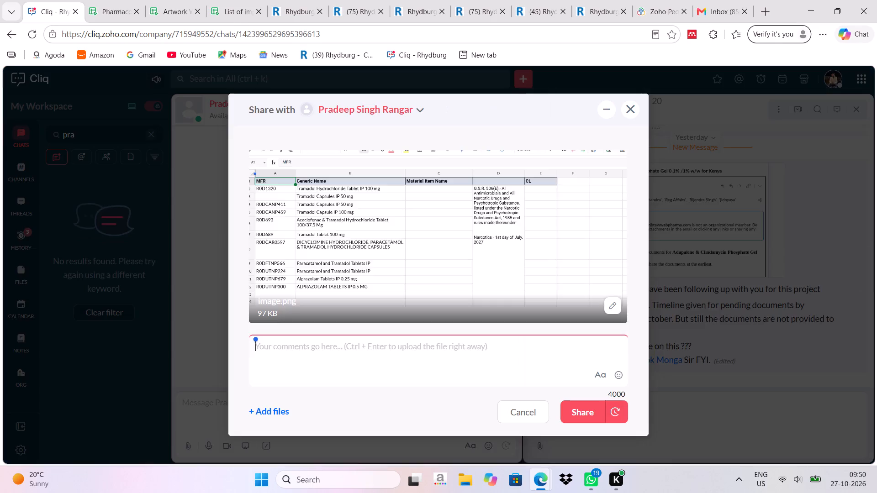
{"action": "type", "text": "Soir"}
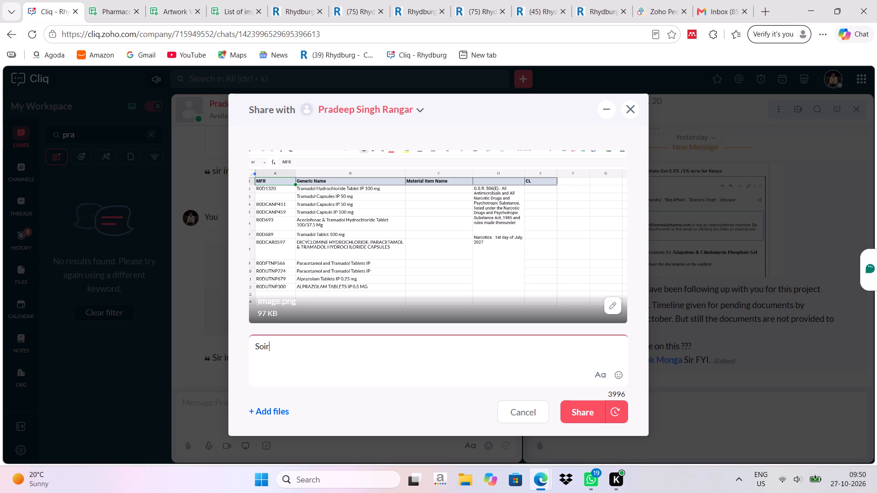
{"action": "key", "text": "BackSpace"}
{"action": "key", "text": "BackSpace"}
{"action": "key", "text": "BackSpace"}
{"action": "type", "text": "ir inme bhi same changes hain kya"}
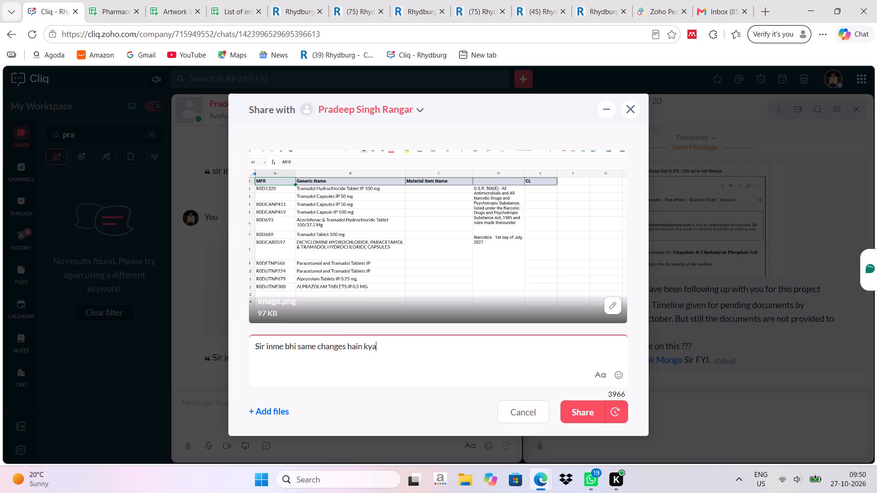
{"action": "key", "text": "Return"}
{"action": "left_click", "coordinate": [569, 415]}
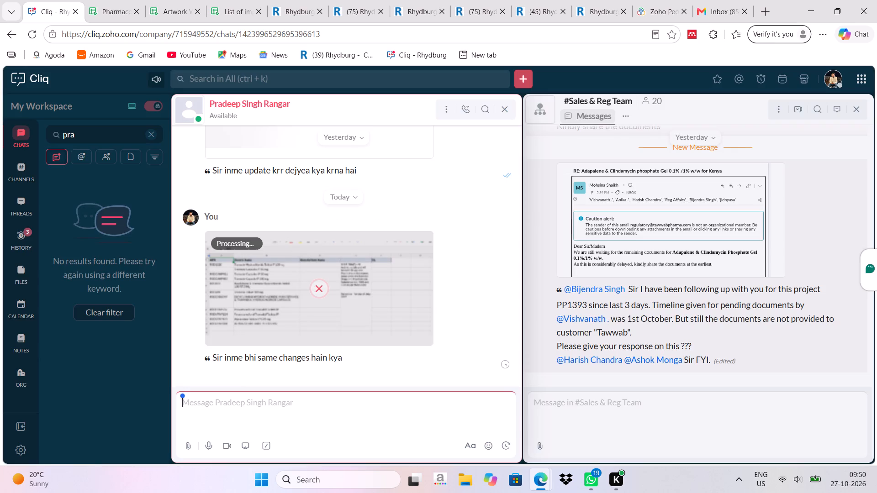
Review the earlier messages in this chat about the notification changes and CL requests.
{"action": "scroll", "coordinate": [365, 312], "scroll_direction": "up", "scroll_amount": 4}
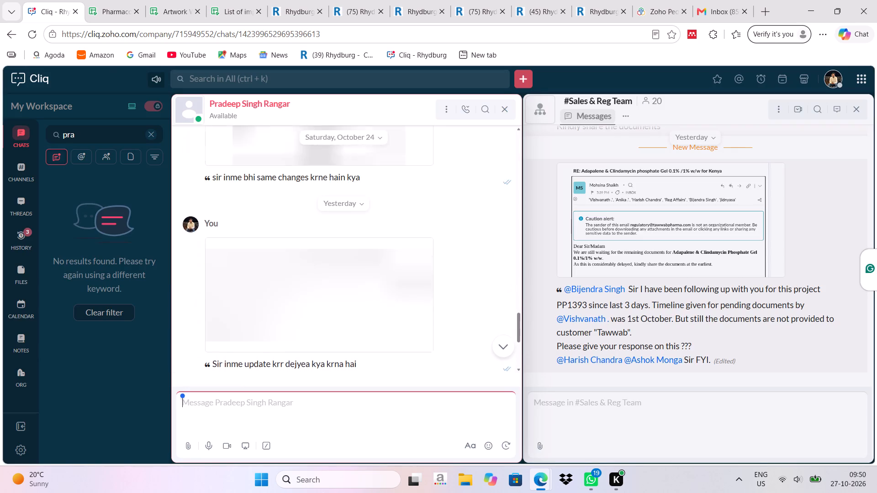
{"action": "scroll", "coordinate": [365, 312], "scroll_direction": "up", "scroll_amount": 4}
{"action": "scroll", "coordinate": [319, 309], "scroll_direction": "up", "scroll_amount": 3}
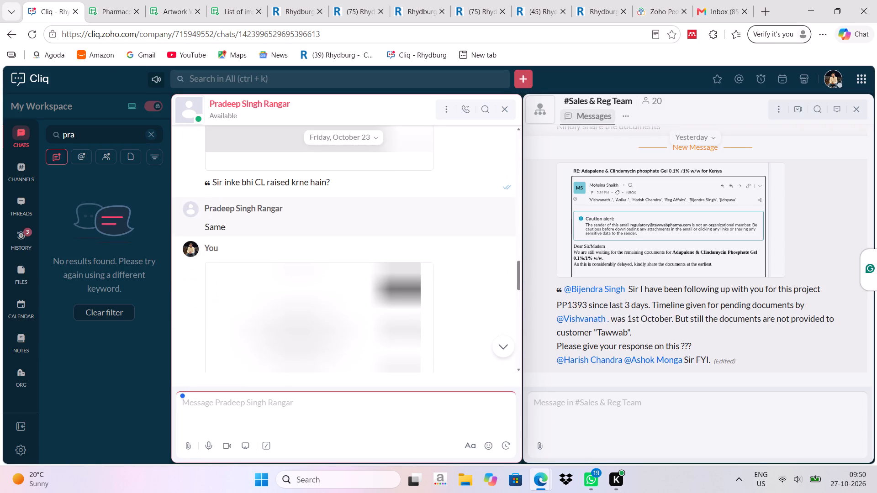
{"action": "scroll", "coordinate": [319, 309], "scroll_direction": "up", "scroll_amount": 7}
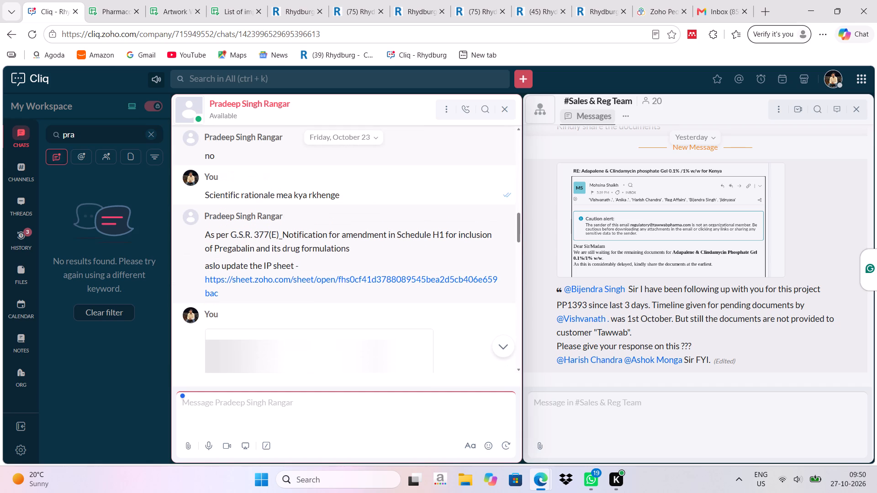
{"action": "scroll", "coordinate": [302, 287], "scroll_direction": "down", "scroll_amount": 14}
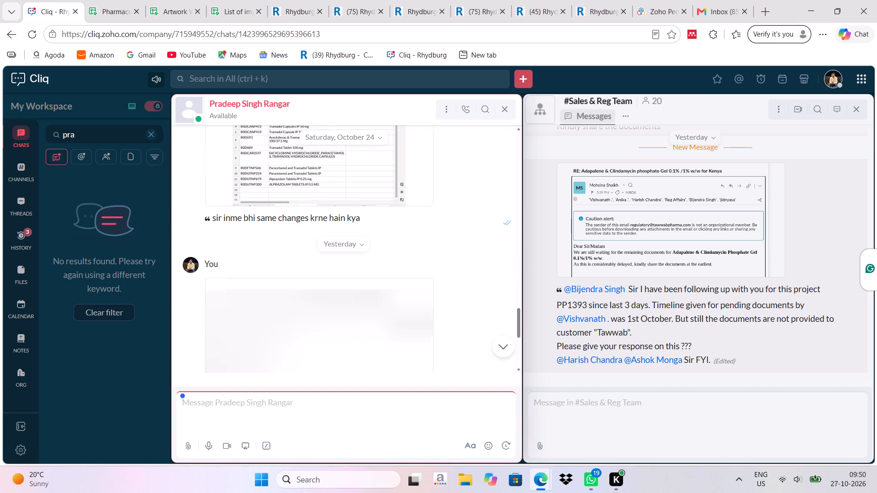
Copy MFR code R0D1320 from cell A2 of the impacted products sheet.
{"action": "left_click", "coordinate": [243, 6]}
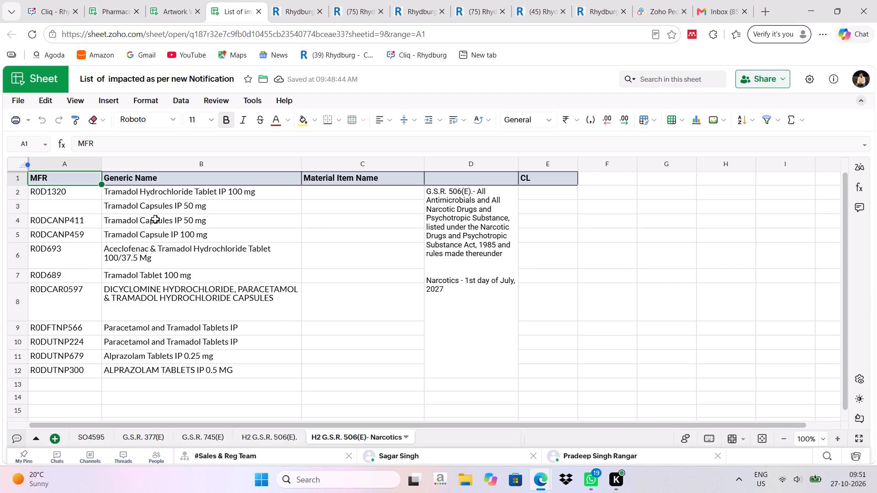
{"action": "left_click", "coordinate": [70, 196]}
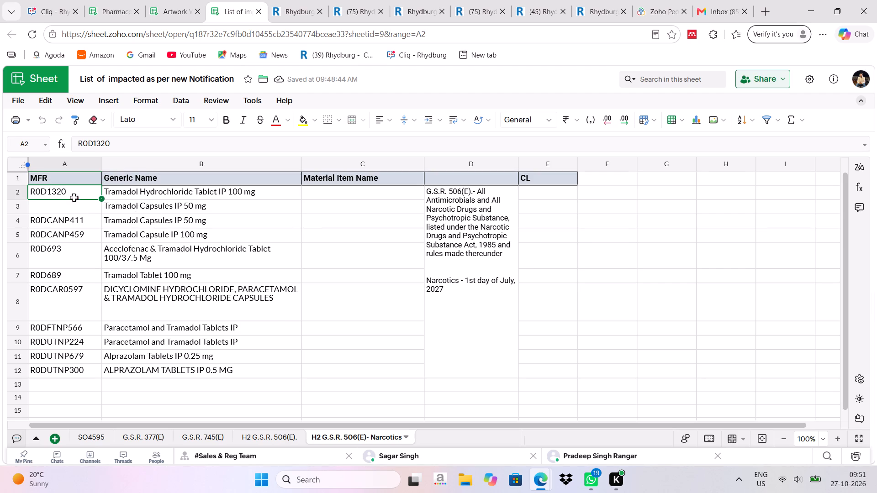
{"action": "double_click", "coordinate": [77, 197]}
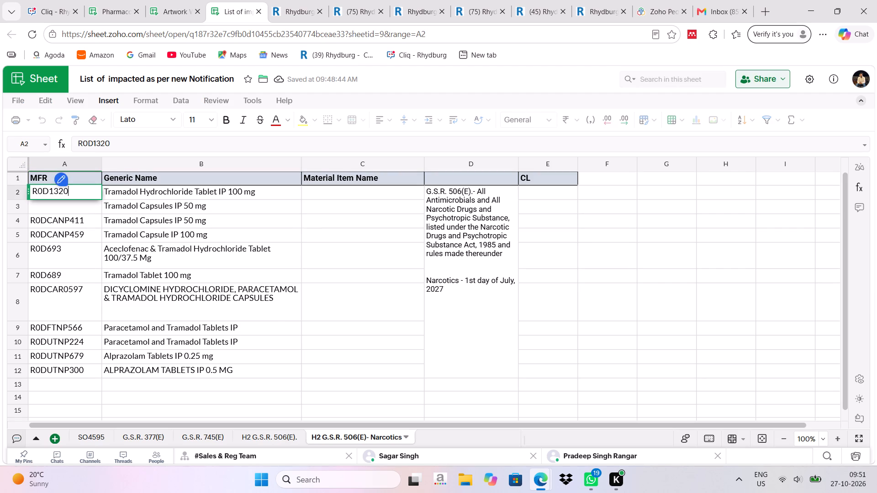
{"action": "left_click_drag", "start_coordinate": [75, 196], "coordinate": [33, 190]}
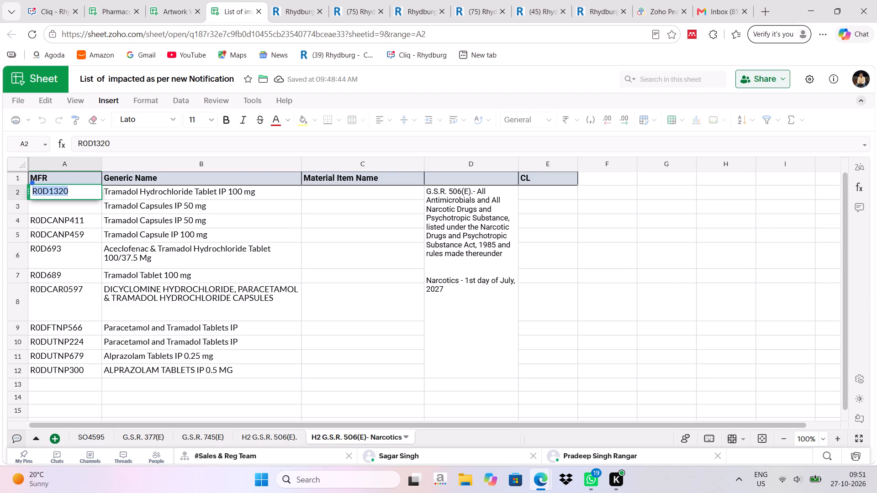
{"action": "right_click", "coordinate": [39, 193]}
{"action": "left_click", "coordinate": [66, 208]}
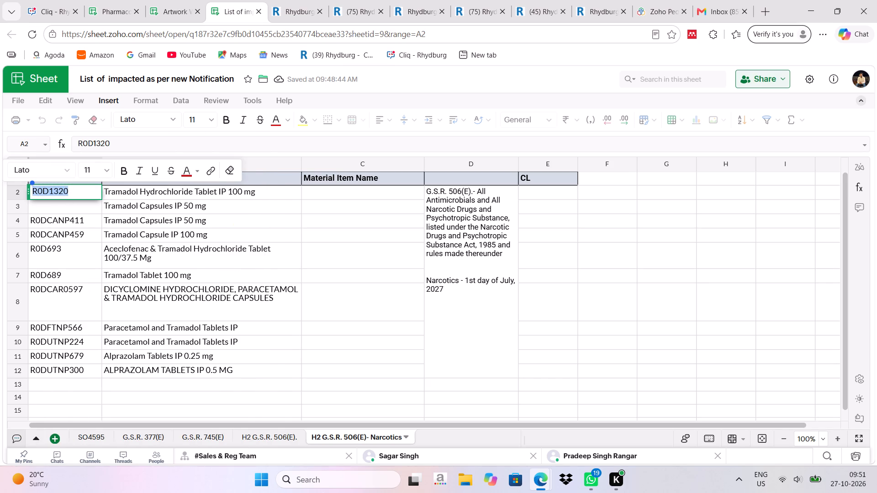
Switch to the Rhydburg Creator app and open the BOM PM Report.
{"action": "left_click", "coordinate": [290, 10]}
{"action": "left_click", "coordinate": [345, 9]}
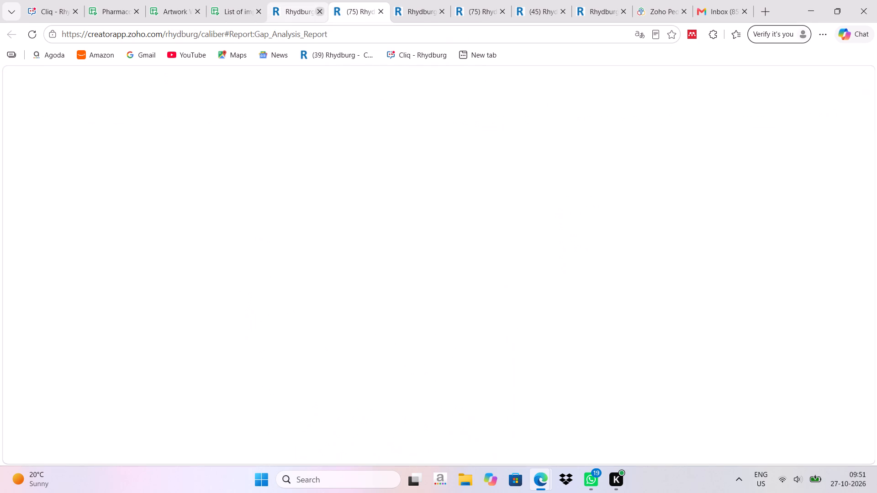
{"action": "left_click", "coordinate": [294, 8]}
{"action": "left_click", "coordinate": [409, 5]}
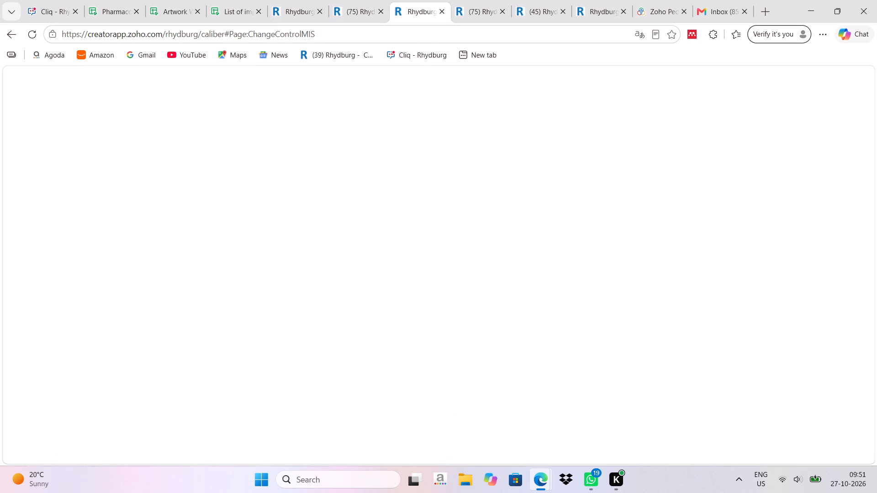
{"action": "left_click", "coordinate": [299, 11]}
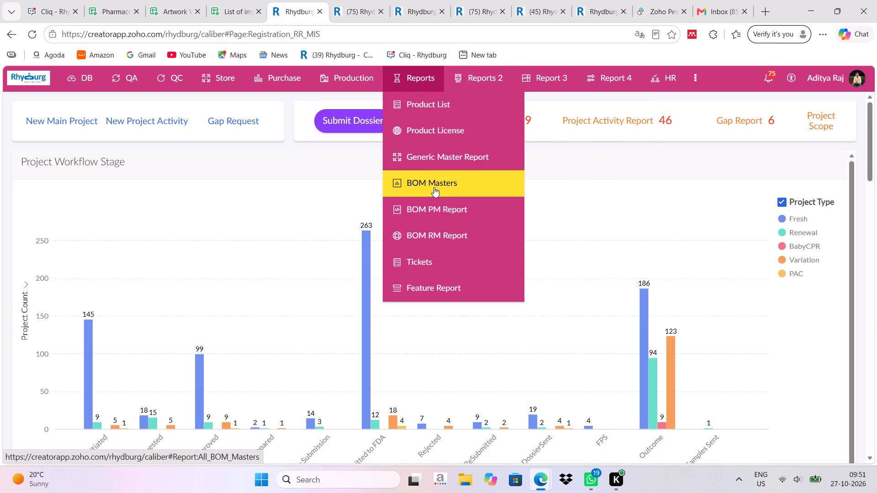
{"action": "left_click", "coordinate": [433, 210]}
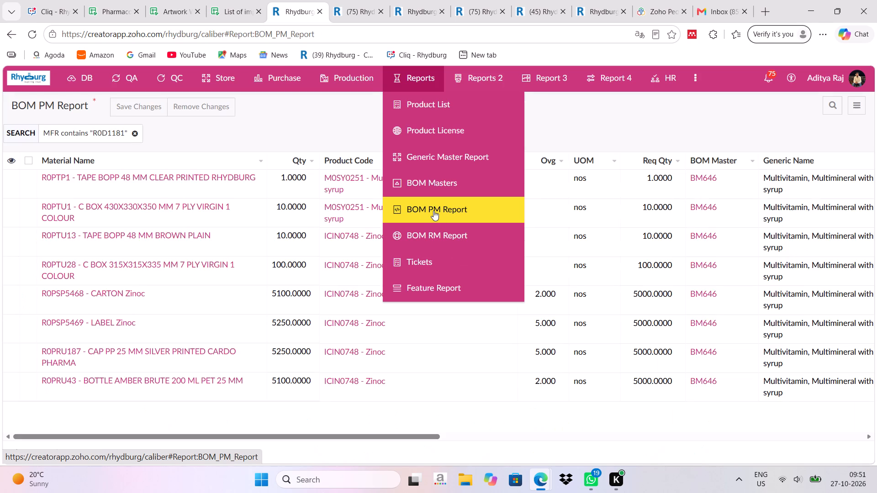
Replace the BOM PM Report's existing search with MFR contains "R0D1320".
{"action": "left_click", "coordinate": [134, 134]}
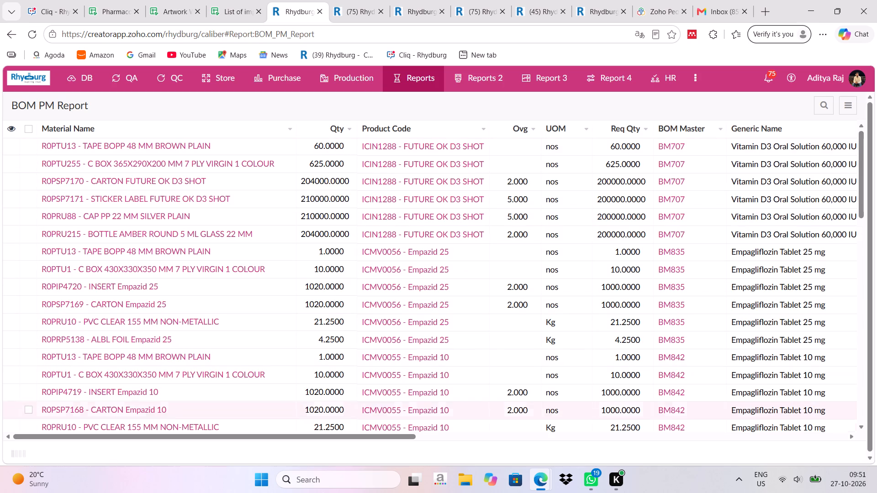
{"action": "left_click_drag", "start_coordinate": [391, 437], "coordinate": [526, 424]}
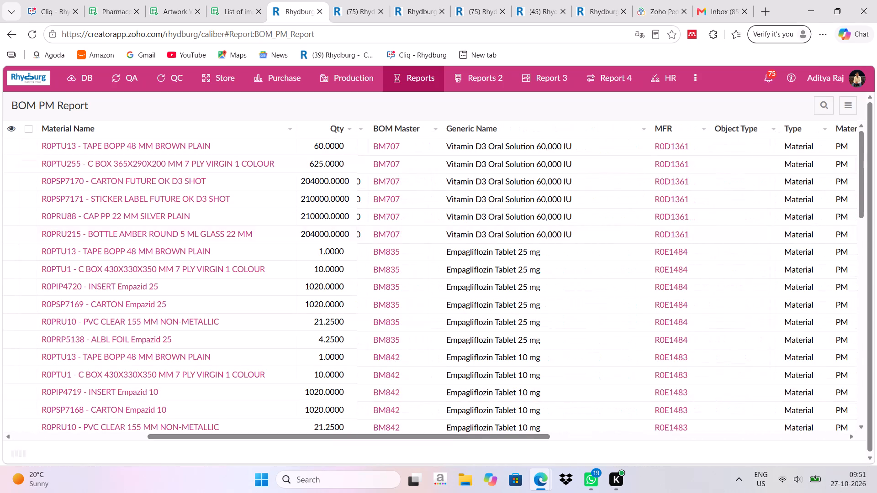
{"action": "left_click", "coordinate": [672, 128]}
{"action": "left_click", "coordinate": [671, 144]}
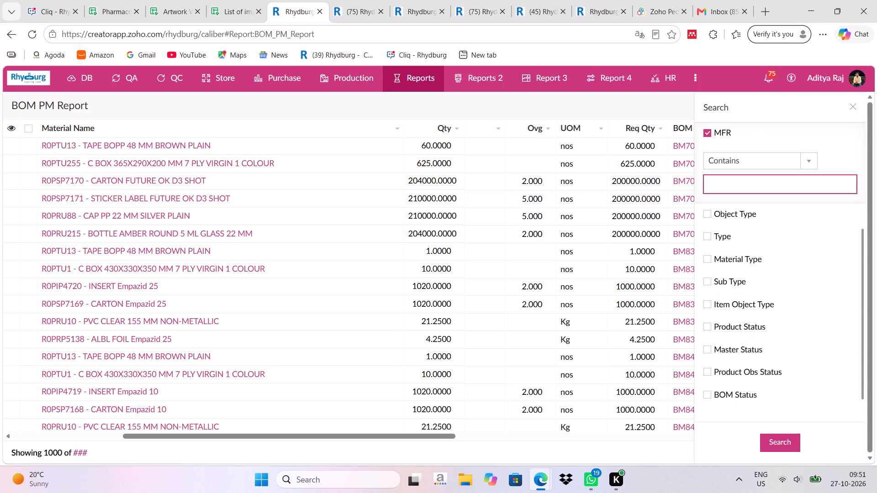
{"action": "key", "text": "ctrl+v"}
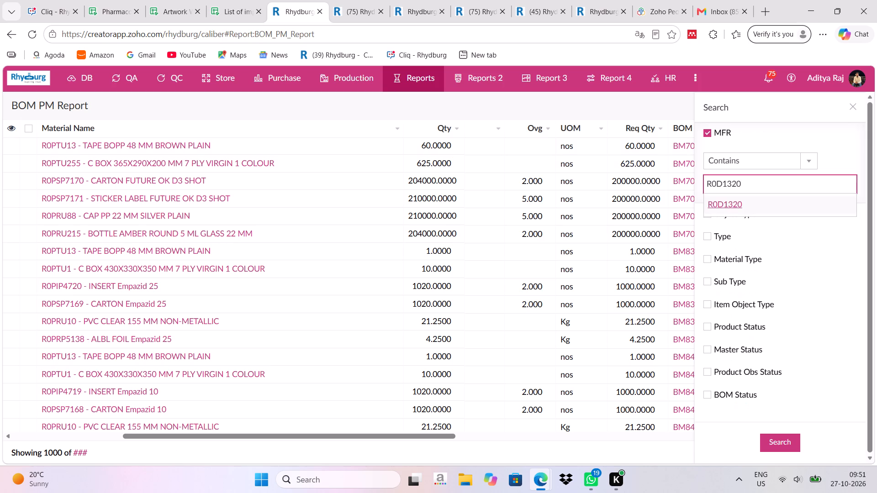
{"action": "key", "text": "Return"}
{"action": "key", "text": "Return"}
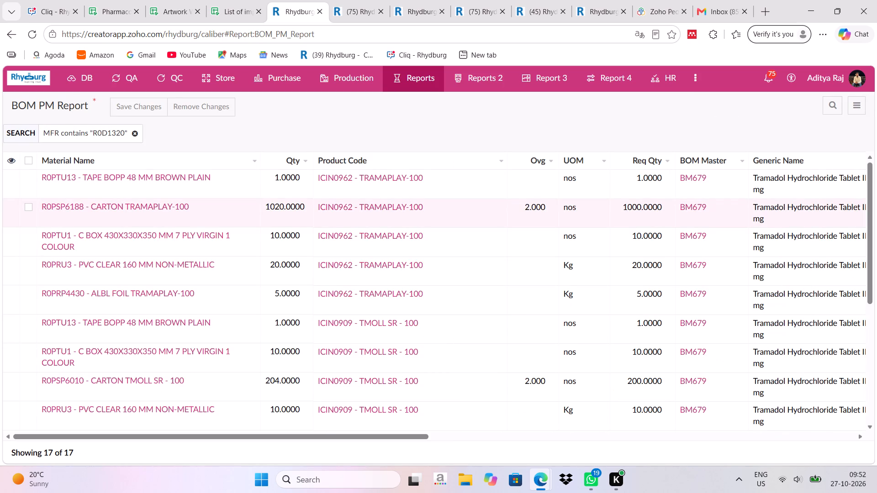
Copy product code ICIN0962 from the TRAMAPLAY-100 entry in the filtered report.
{"action": "scroll", "coordinate": [417, 240], "scroll_direction": "left", "scroll_amount": 2}
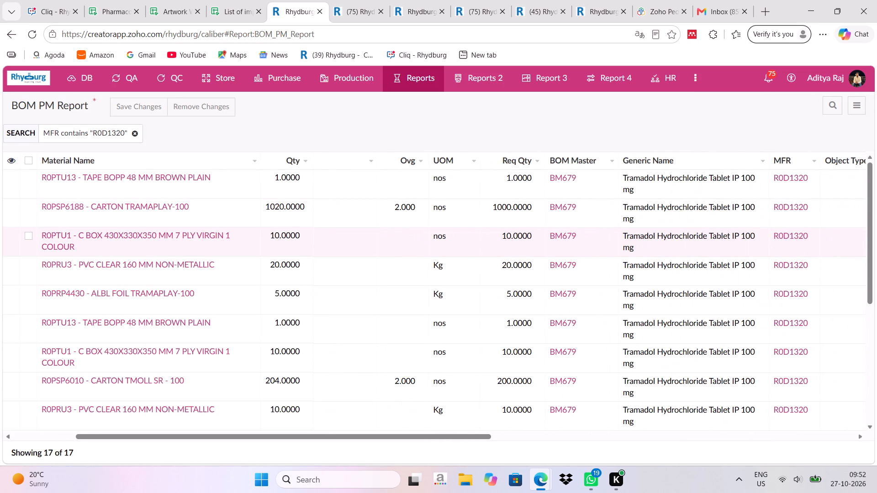
{"action": "scroll", "coordinate": [417, 240], "scroll_direction": "left", "scroll_amount": 1}
{"action": "scroll", "coordinate": [417, 240], "scroll_direction": "right", "scroll_amount": 7}
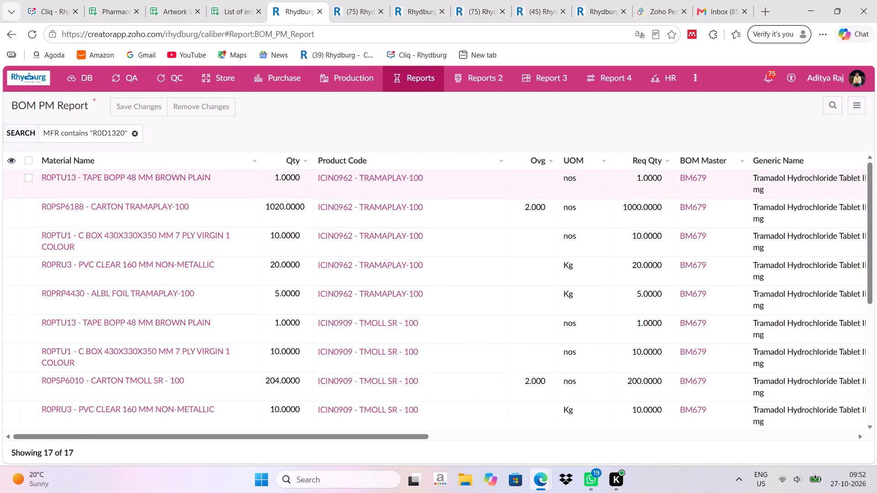
{"action": "left_click_drag", "start_coordinate": [317, 177], "coordinate": [352, 180]}
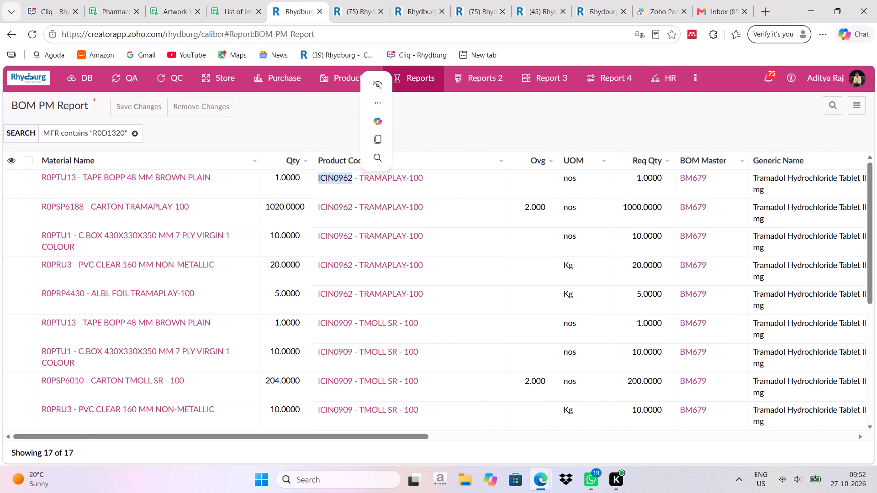
{"action": "left_click", "coordinate": [375, 139]}
Replace the Artwork Review Report's existing search with Product contains "ICIN0962".
{"action": "left_click", "coordinate": [587, 5]}
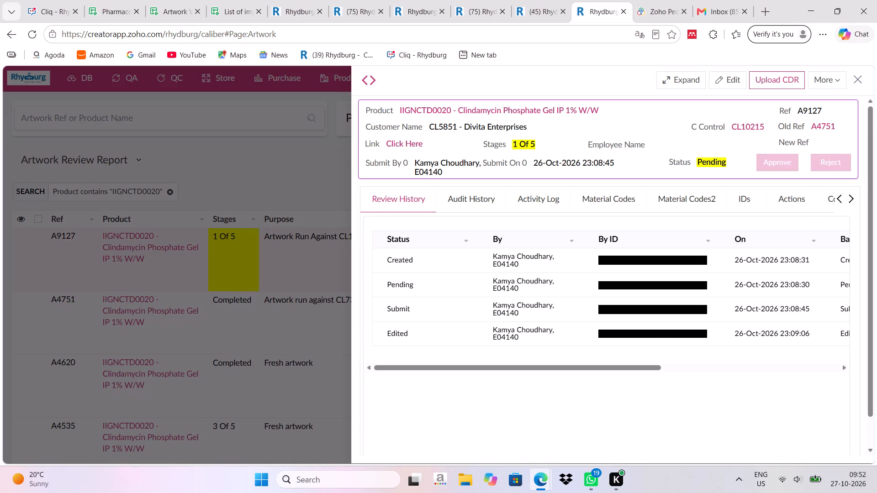
{"action": "left_click", "coordinate": [862, 78]}
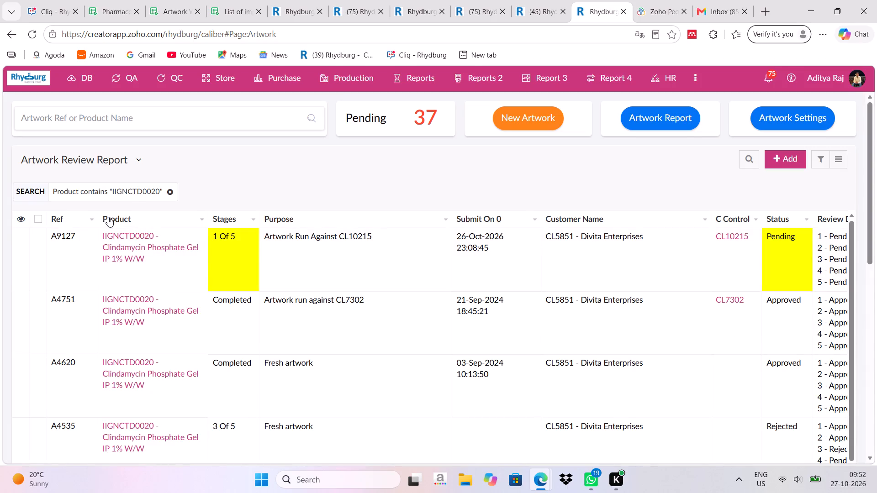
{"action": "left_click", "coordinate": [112, 219]}
{"action": "scroll", "coordinate": [158, 215], "scroll_direction": "up", "scroll_amount": 4}
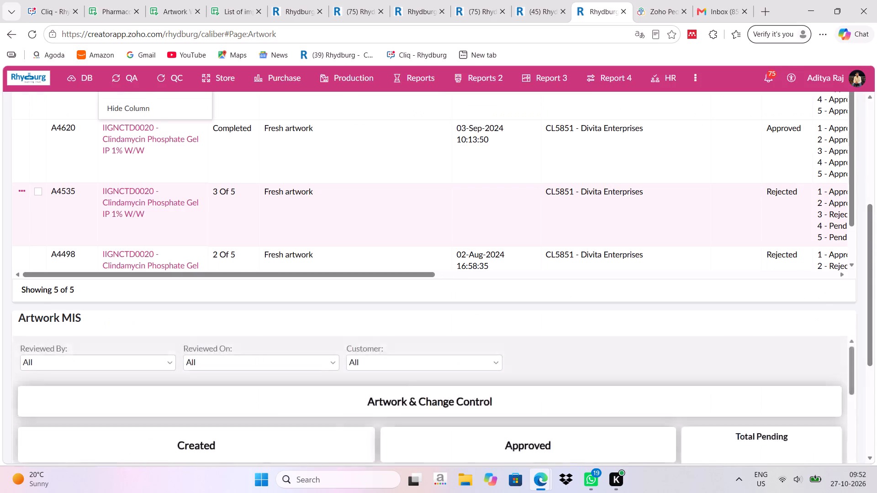
{"action": "scroll", "coordinate": [158, 215], "scroll_direction": "up", "scroll_amount": 2}
{"action": "left_click", "coordinate": [143, 239]}
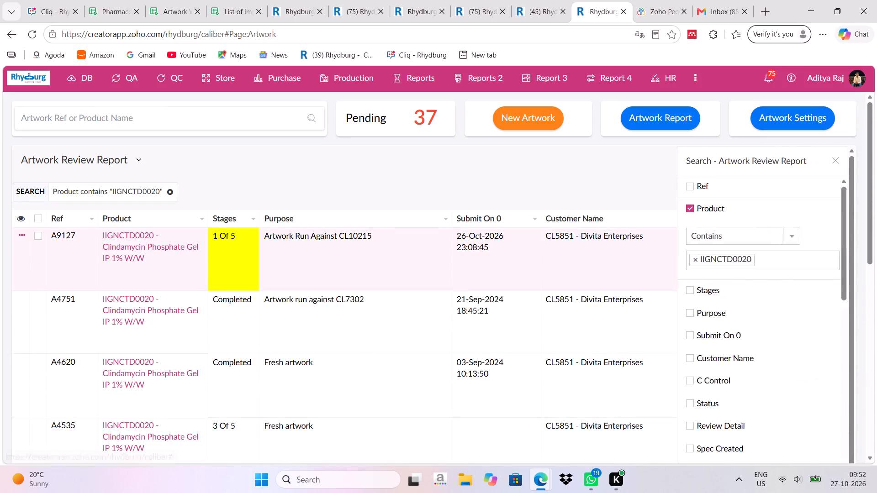
{"action": "left_click", "coordinate": [696, 238]}
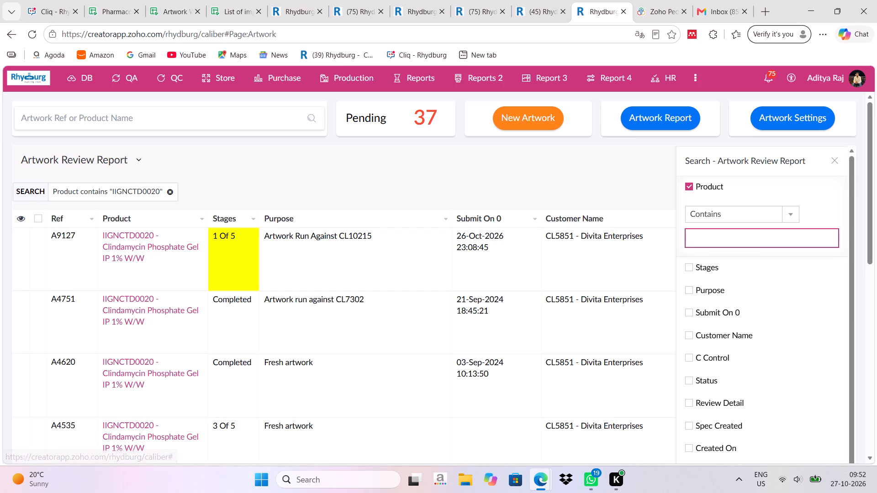
{"action": "key", "text": "ctrl+v"}
{"action": "key", "text": "Return"}
{"action": "key", "text": "Return"}
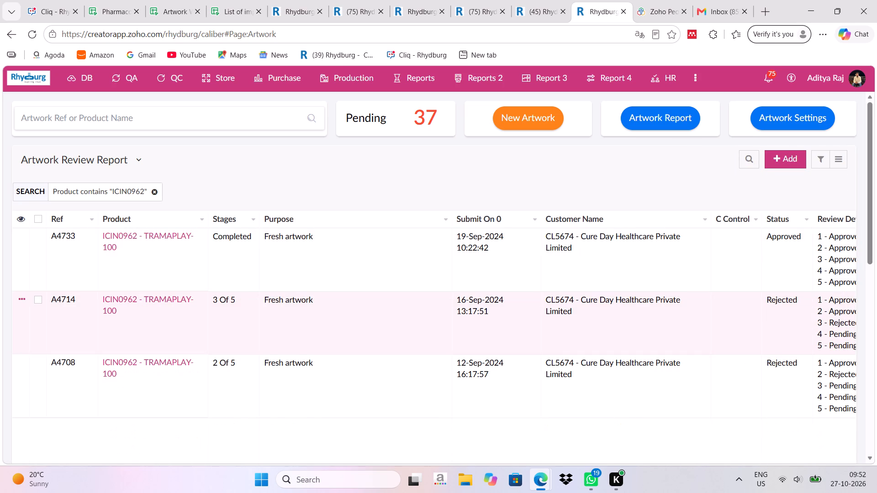
Open the linked PDF of artwork record A4733 and examine the Tramaplay-100 carton text at 200% zoom.
{"action": "left_click", "coordinate": [415, 242]}
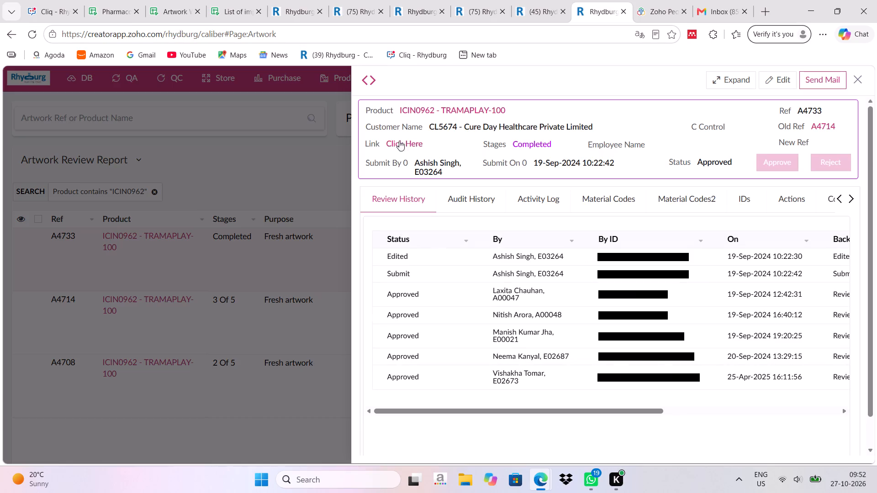
{"action": "left_click", "coordinate": [401, 143]}
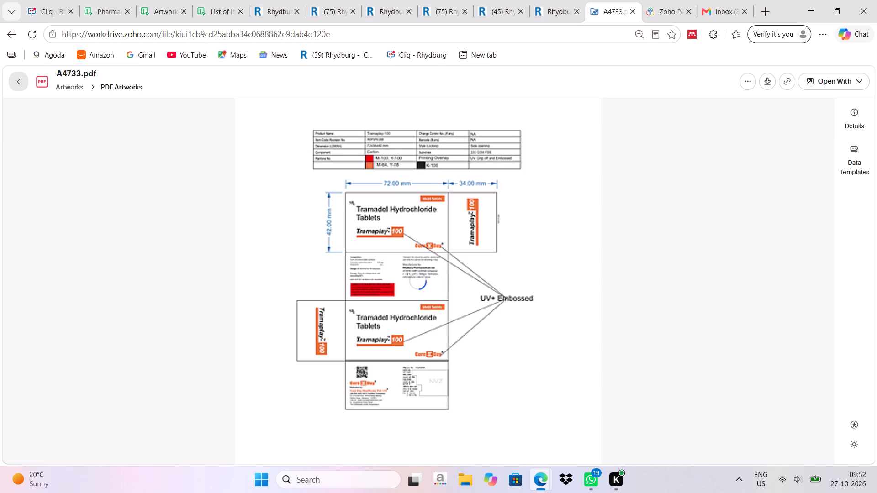
{"action": "scroll", "coordinate": [428, 343], "scroll_direction": "down", "scroll_amount": 3}
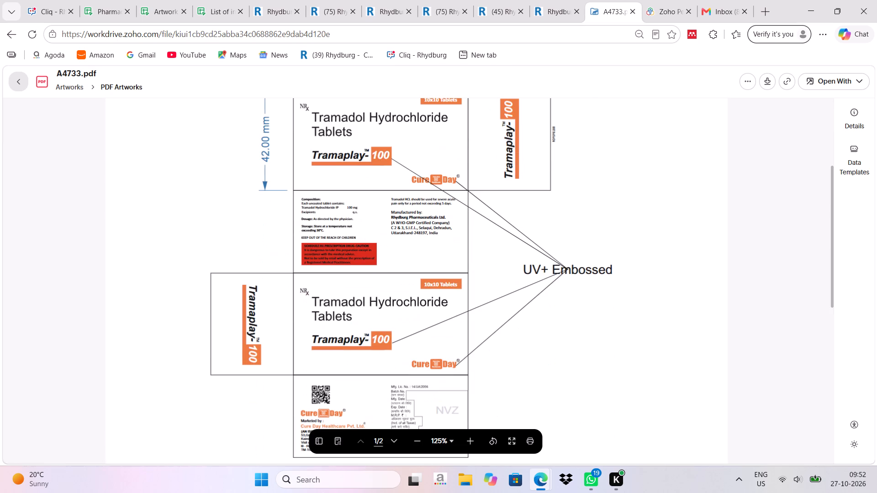
{"action": "left_click", "coordinate": [436, 441]}
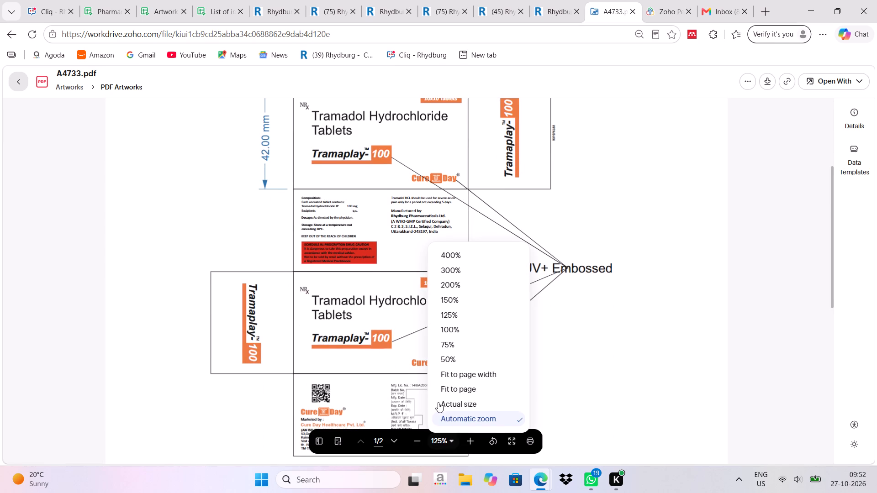
{"action": "left_click", "coordinate": [449, 284]}
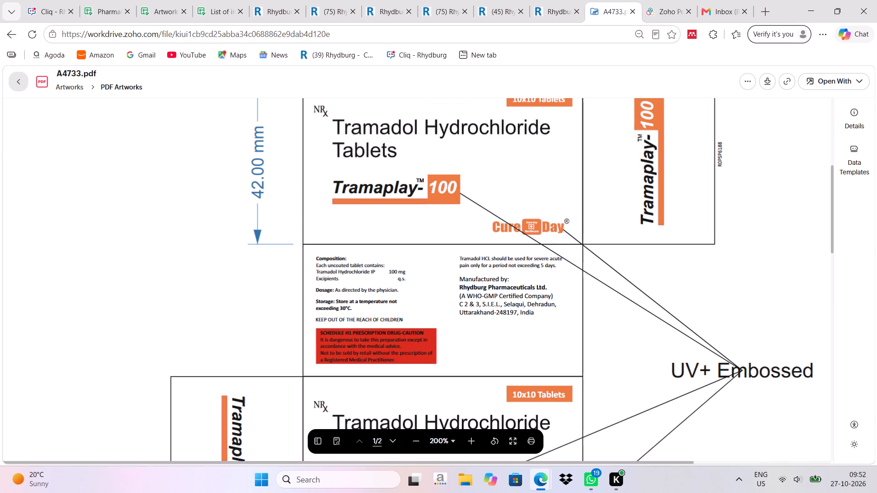
{"action": "scroll", "coordinate": [432, 320], "scroll_direction": "down", "scroll_amount": 2}
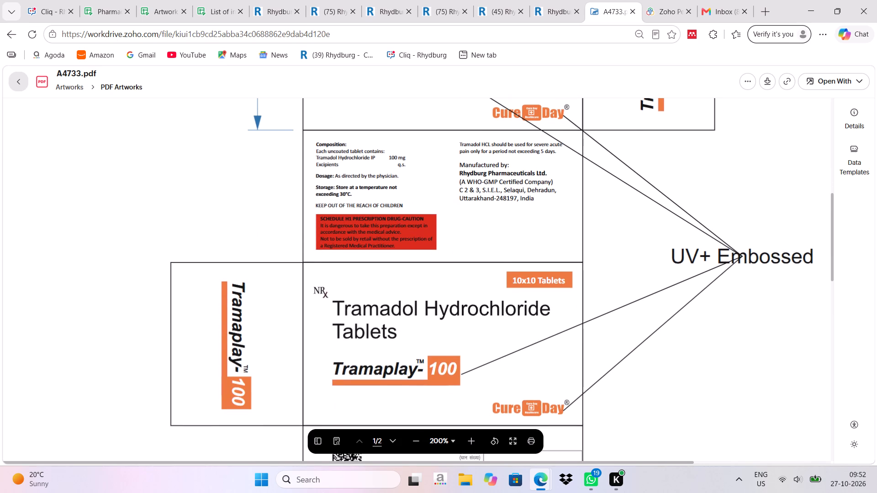
{"action": "scroll", "coordinate": [393, 327], "scroll_direction": "down", "scroll_amount": 3}
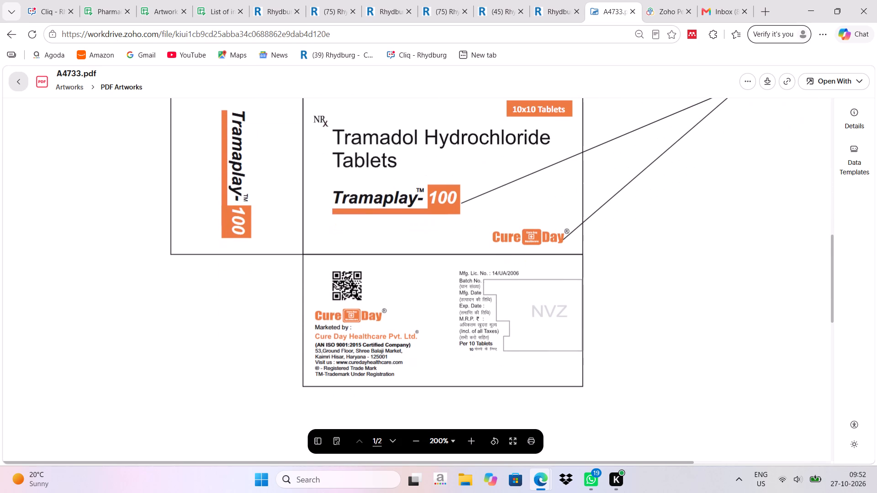
{"action": "scroll", "coordinate": [390, 325], "scroll_direction": "up", "scroll_amount": 7}
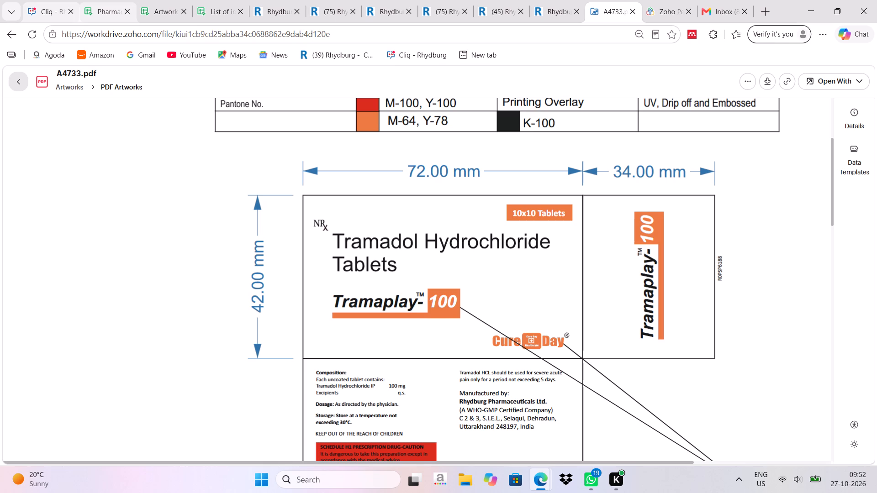
Review the SO4595, G.S.R. 377(E) and G.S.R. 745(E) sheets in the impacted products workbook.
{"action": "left_click", "coordinate": [217, 2]}
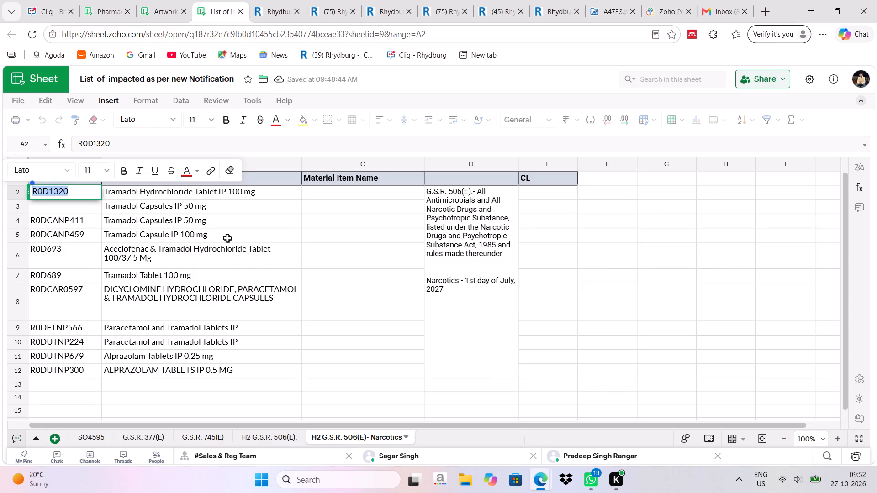
{"action": "left_click", "coordinate": [224, 254]}
{"action": "left_click", "coordinate": [92, 435]}
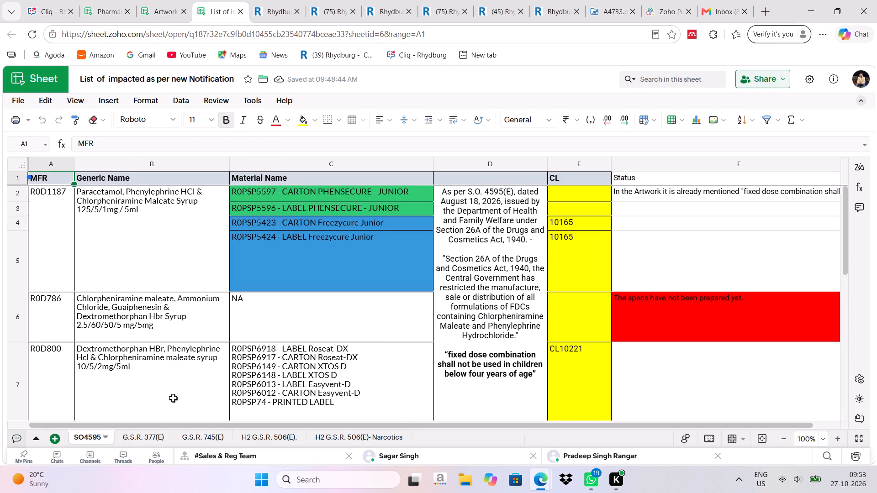
{"action": "left_click", "coordinate": [146, 438]}
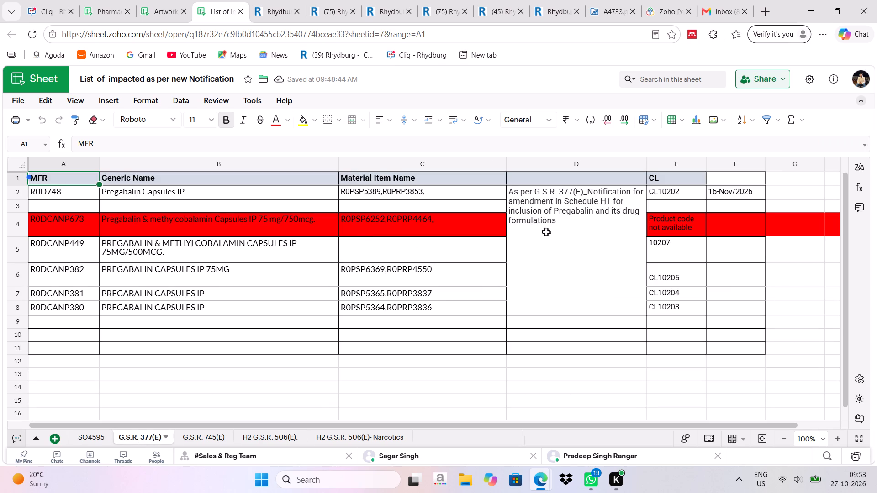
{"action": "left_click", "coordinate": [195, 432]}
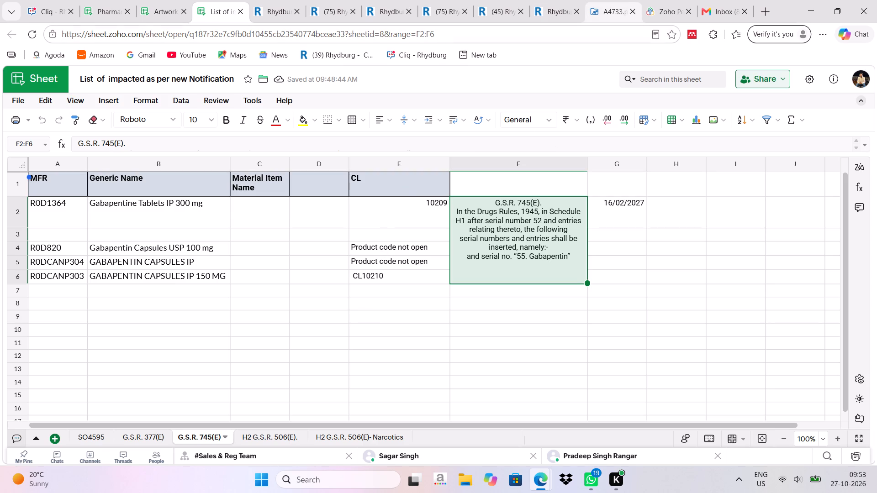
Switch to Cliq and review the newest messages in the open QA chat about the impacted products.
{"action": "left_click", "coordinate": [48, 6]}
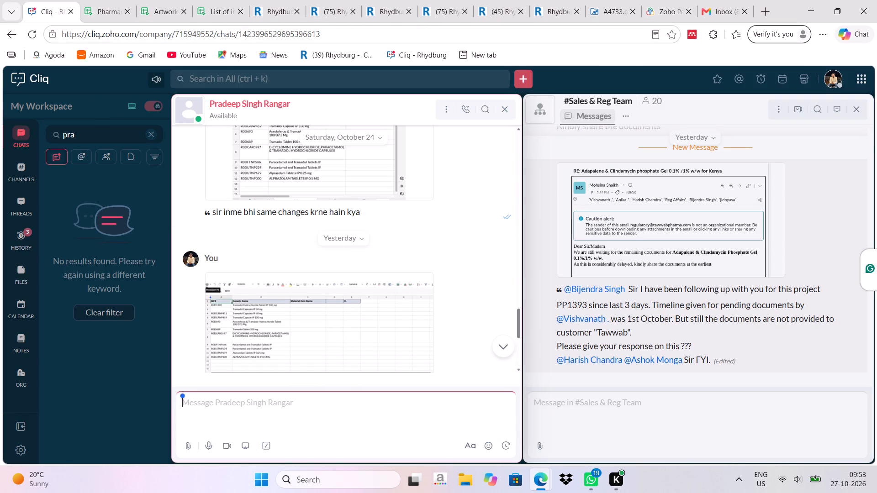
{"action": "scroll", "coordinate": [351, 249], "scroll_direction": "down", "scroll_amount": 2}
{"action": "scroll", "coordinate": [349, 250], "scroll_direction": "up", "scroll_amount": 3}
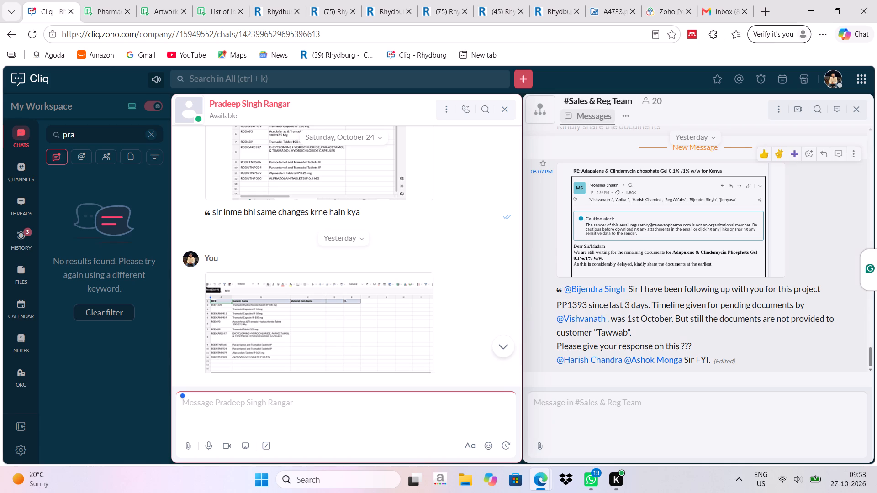
{"action": "scroll", "coordinate": [495, 334], "scroll_direction": "down", "scroll_amount": 4}
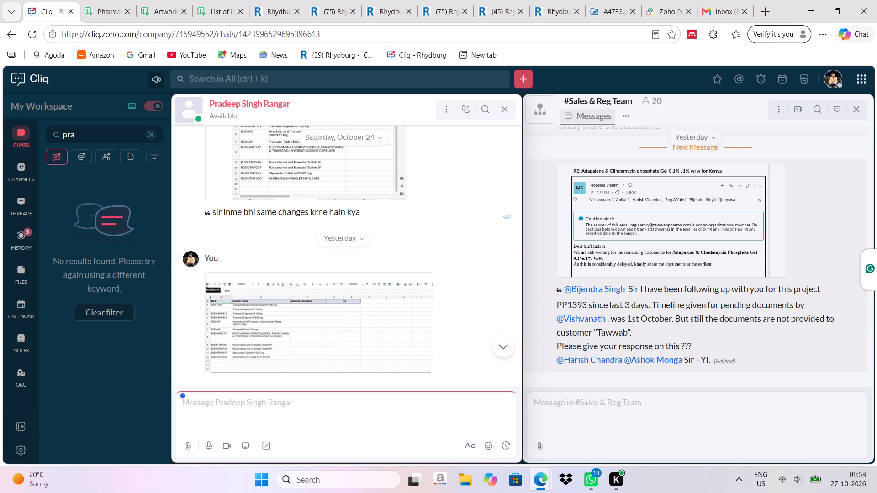
{"action": "left_click_drag", "start_coordinate": [519, 315], "coordinate": [516, 358]}
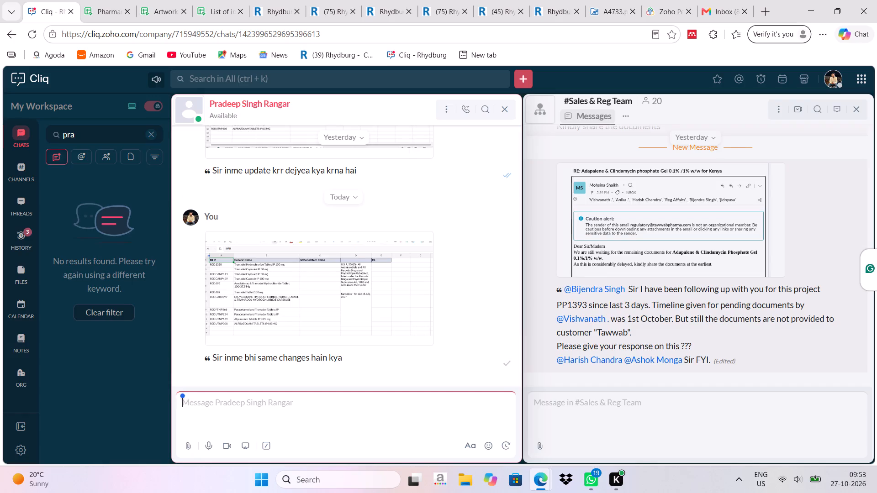
Search for the Quality Control colleague with "ashu" and open the alprazolam carton artwork image shared in that chat.
{"action": "left_click", "coordinate": [273, 81]}
{"action": "type", "text": "ashu"}
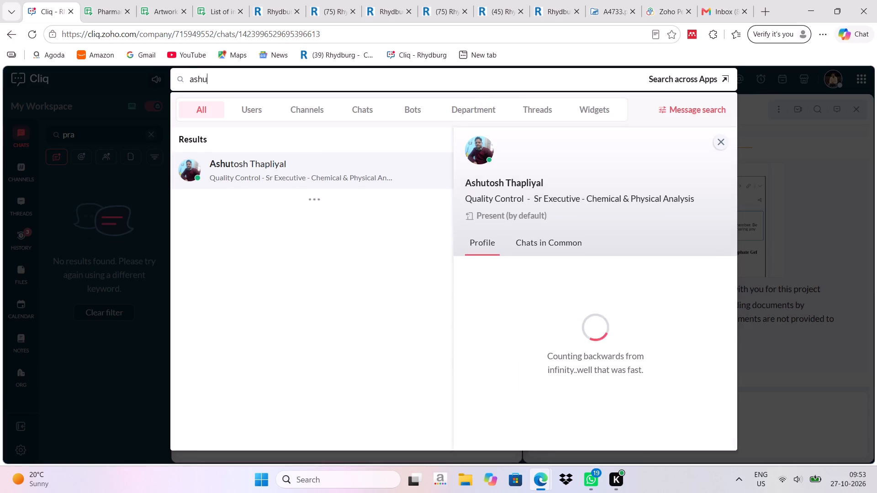
{"action": "left_click", "coordinate": [511, 156]}
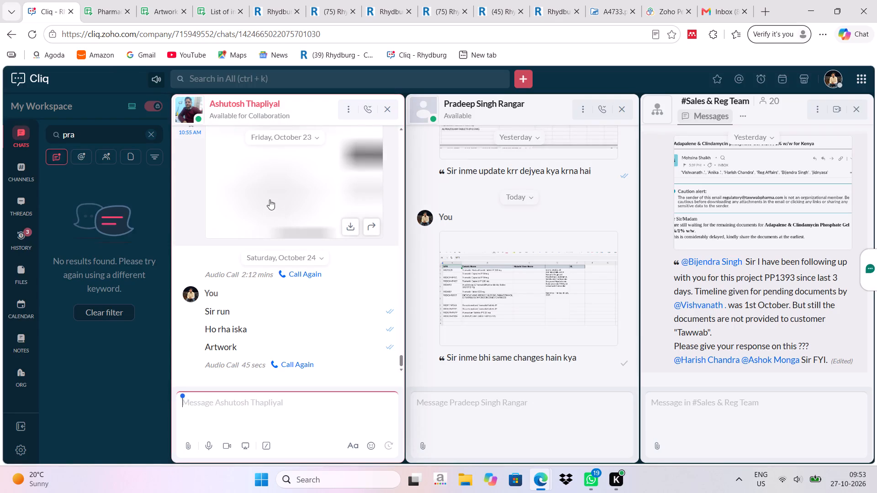
{"action": "left_click", "coordinate": [283, 199]}
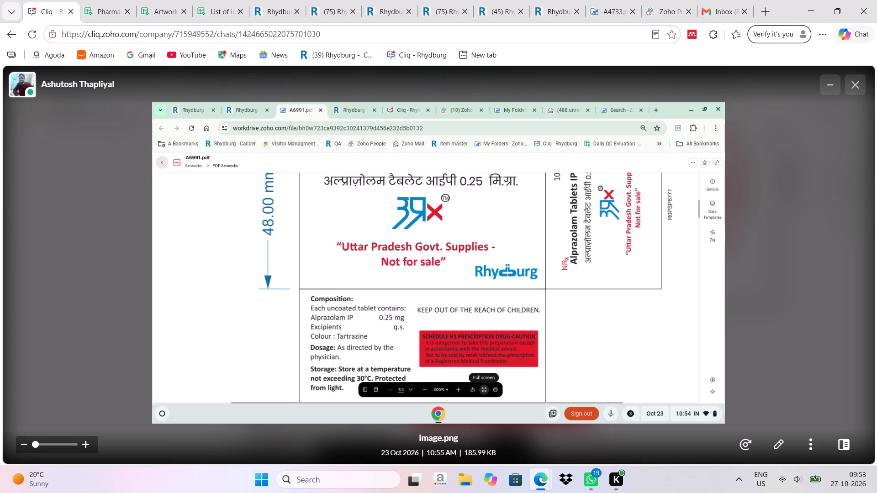
Copy the red-box Schedule H1 prescription drug caution from the artwork image using Snipping Tool's text extractor.
{"action": "key", "text": "shift+super+s"}
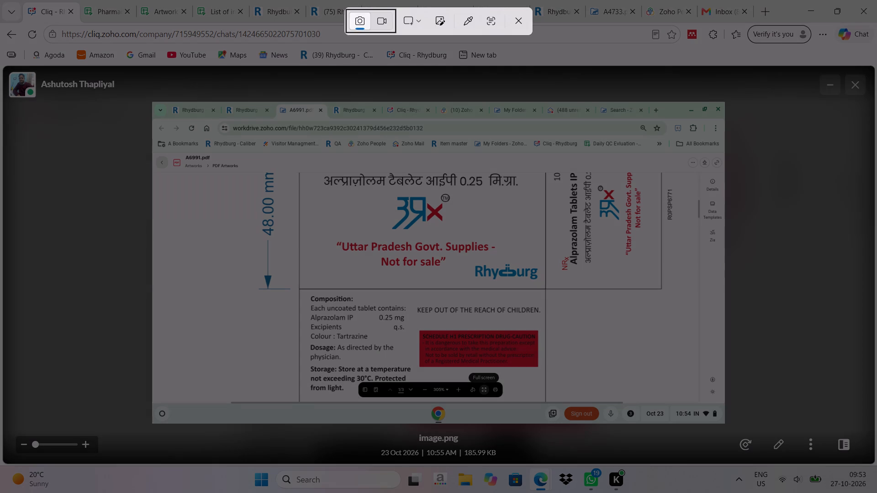
{"action": "left_click", "coordinate": [486, 22]}
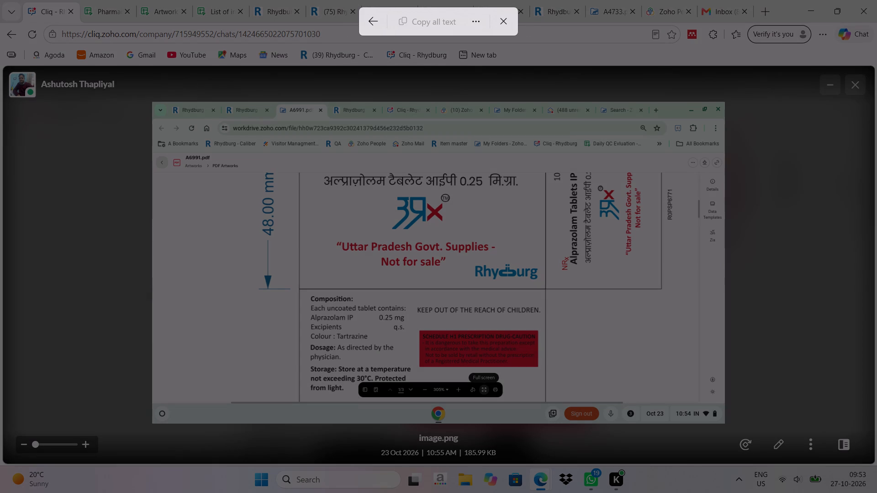
{"action": "left_click_drag", "start_coordinate": [421, 333], "coordinate": [538, 369]}
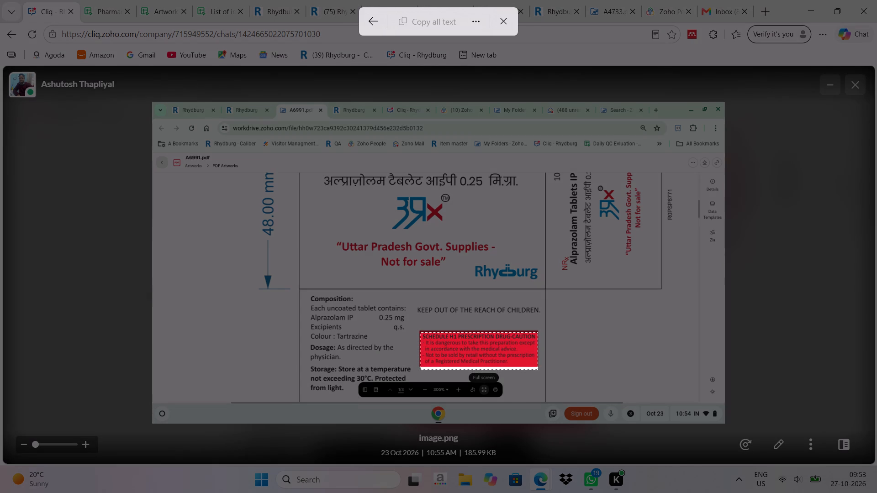
{"action": "left_click_drag", "start_coordinate": [538, 369], "coordinate": [538, 368]}
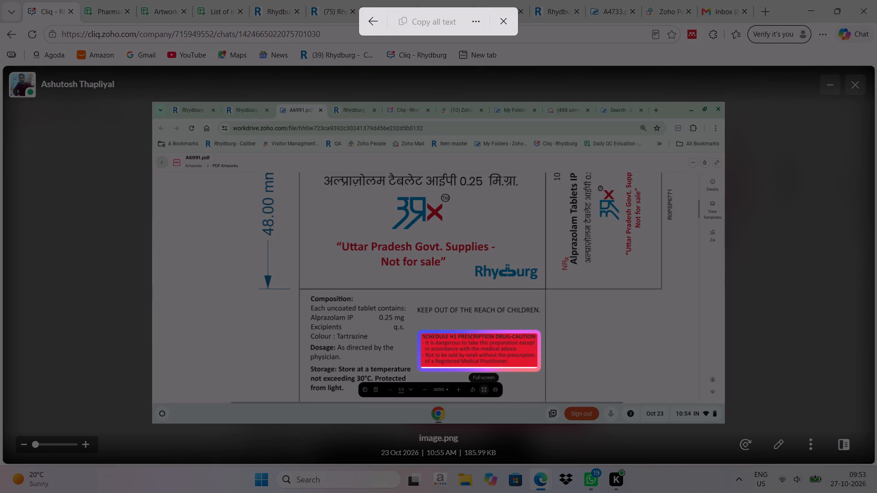
{"action": "left_click", "coordinate": [11, 33]}
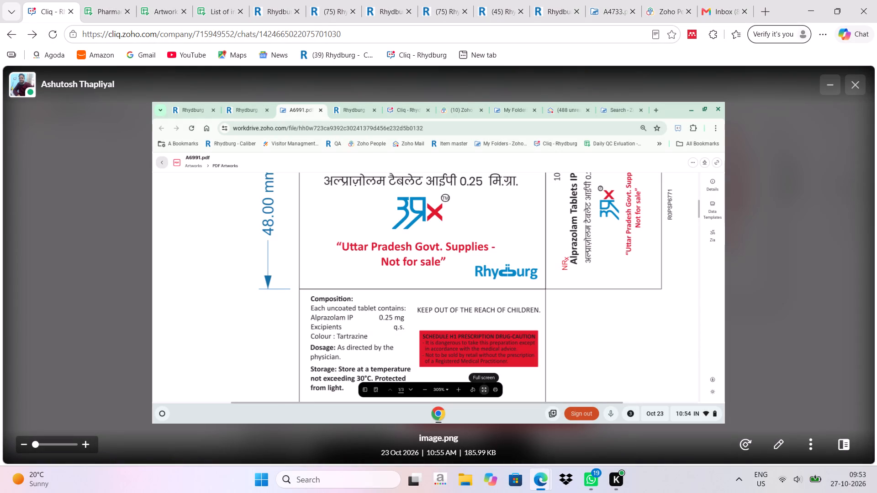
Send the copied Schedule H1 prescription drug caution text in the QA chat that asks about same changes.
{"action": "left_click", "coordinate": [858, 82]}
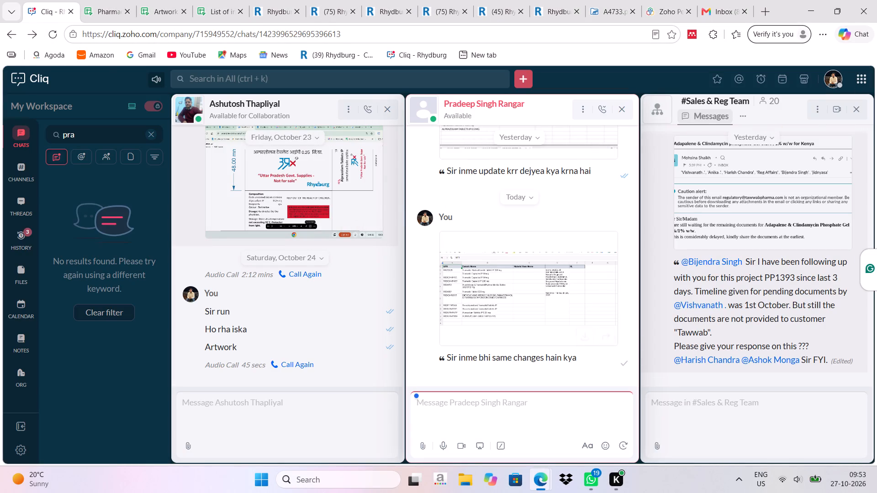
{"action": "key", "text": "ctrl+v"}
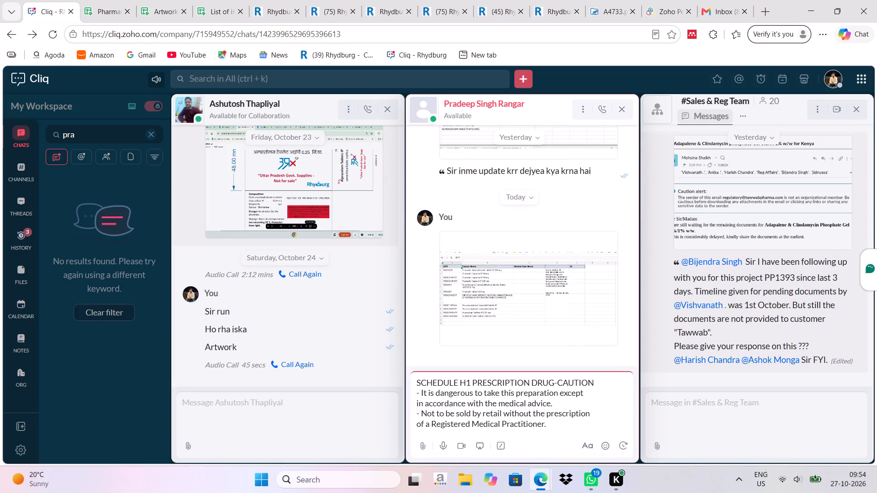
{"action": "key", "text": "Return"}
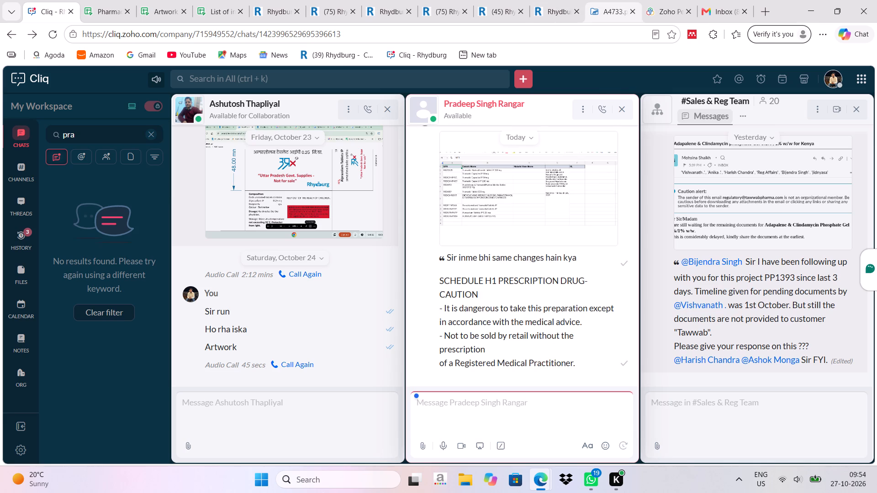
Recheck the Schedule H1 caution box on the A4733 carton artwork and return to the Cliq chats.
{"action": "left_click", "coordinate": [614, 5]}
{"action": "scroll", "coordinate": [359, 412], "scroll_direction": "down", "scroll_amount": 2}
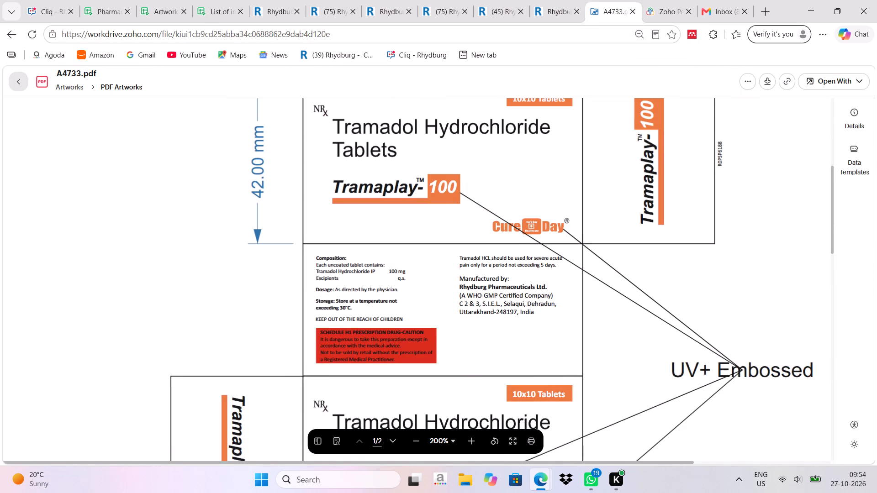
{"action": "left_click", "coordinate": [56, 5]}
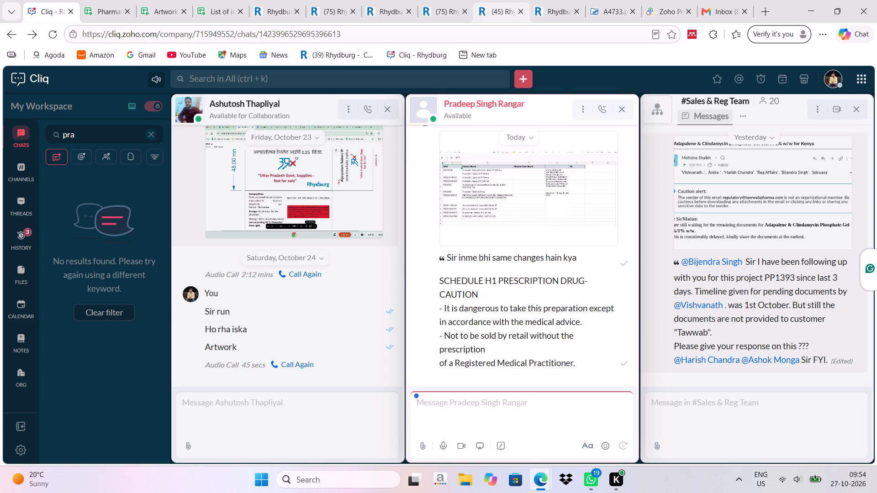
Recheck the caution box on the A4733 artwork and delete the sent Schedule H1 prescription drug caution message from the QA chat.
{"action": "left_click", "coordinate": [602, 4]}
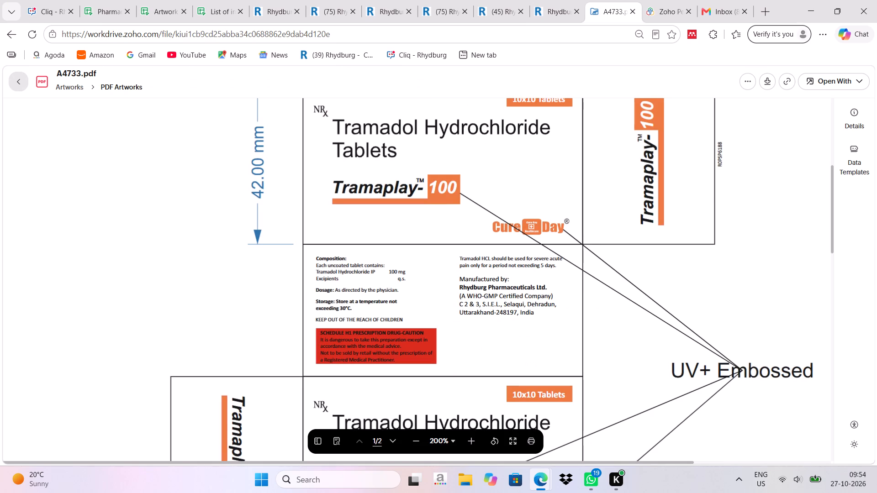
{"action": "left_click", "coordinate": [44, 9]}
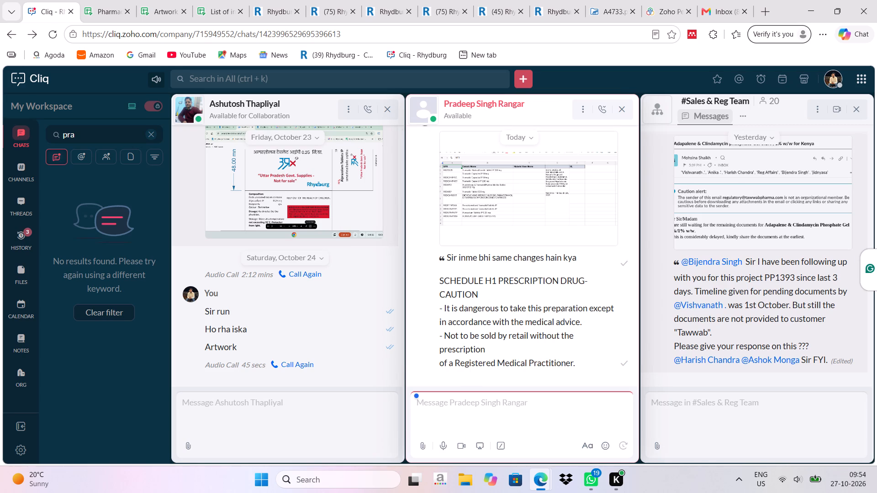
{"action": "right_click", "coordinate": [507, 329]}
{"action": "left_click", "coordinate": [549, 262]}
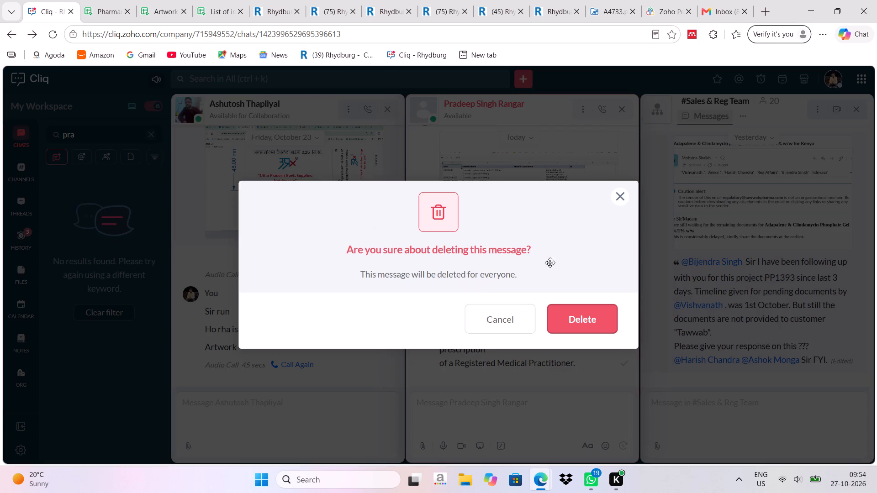
{"action": "left_click", "coordinate": [577, 321]}
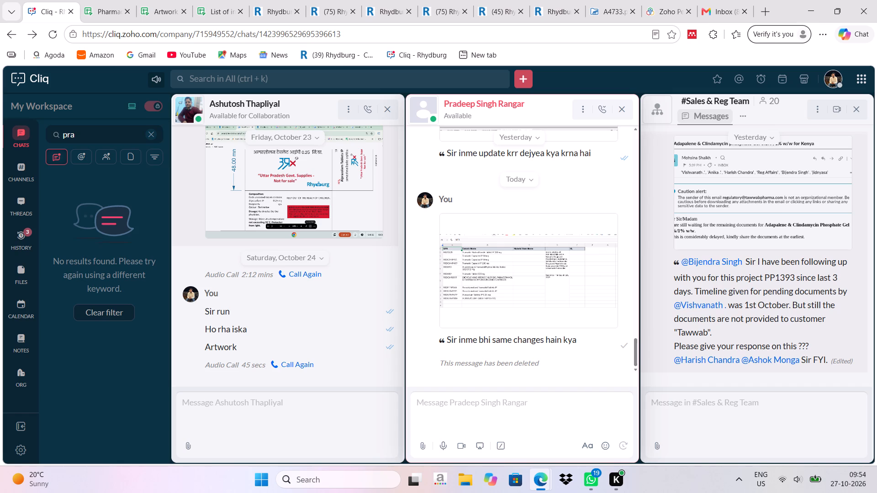
Open the H2 G.S.R. 506(E)- Narcotics sheet in the list of products impacted by the new notification.
{"action": "left_click", "coordinate": [221, 10]}
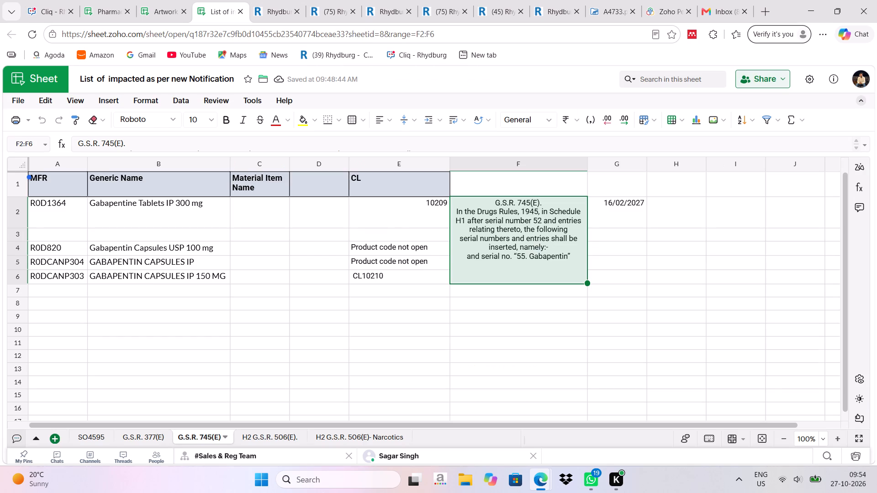
{"action": "left_click", "coordinate": [342, 434]}
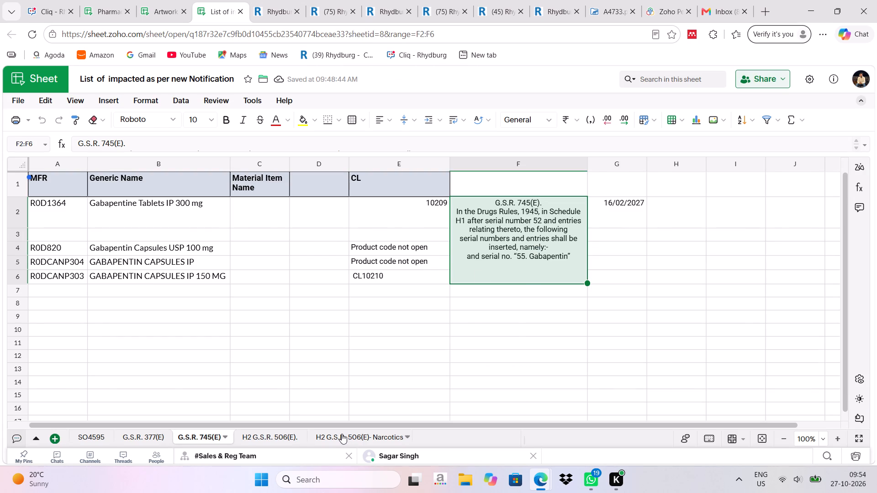
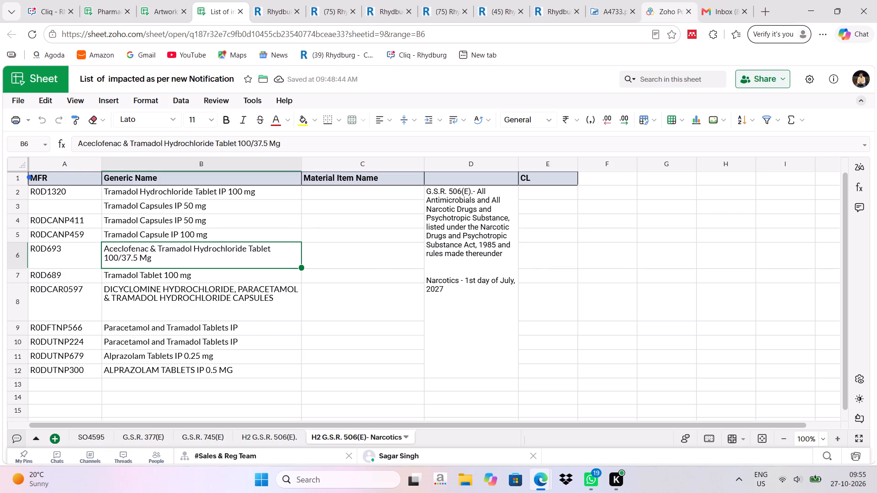
Recheck the Schedule H1 caution box on the A4733 artwork and return to the list of impacted narcotic products.
{"action": "left_click", "coordinate": [603, 3]}
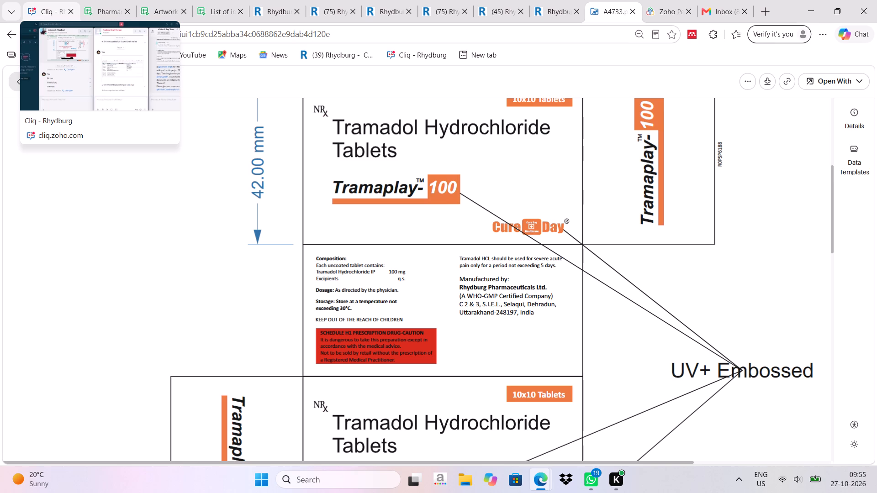
{"action": "left_click", "coordinate": [202, 7]}
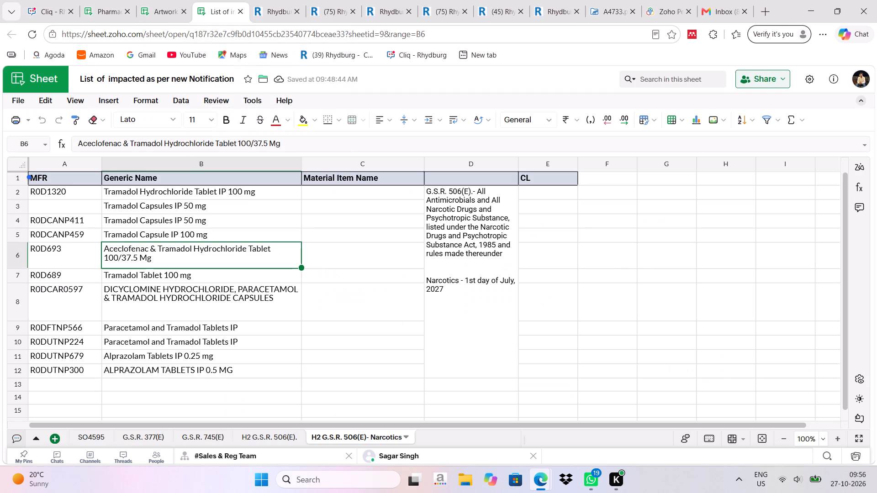
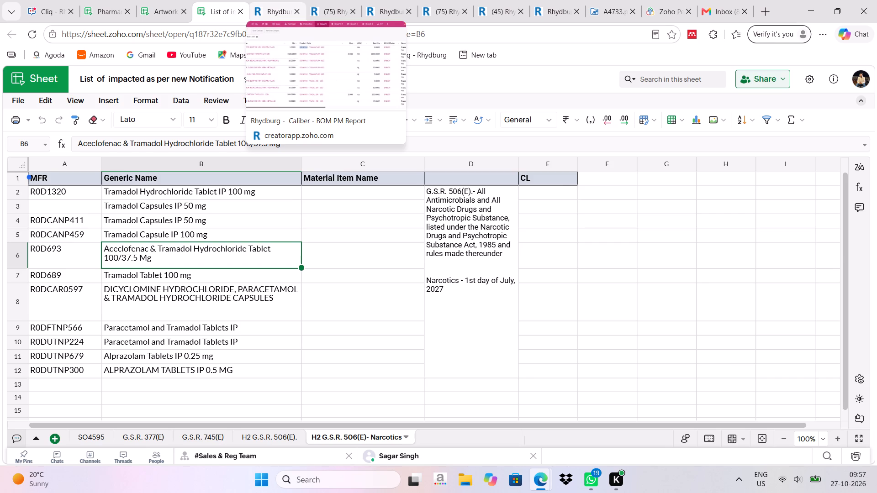
Check the newest entries in the QA Change Control list, comparing their current and new suggested states.
{"action": "left_click", "coordinate": [267, 12]}
{"action": "left_click", "coordinate": [331, 15]}
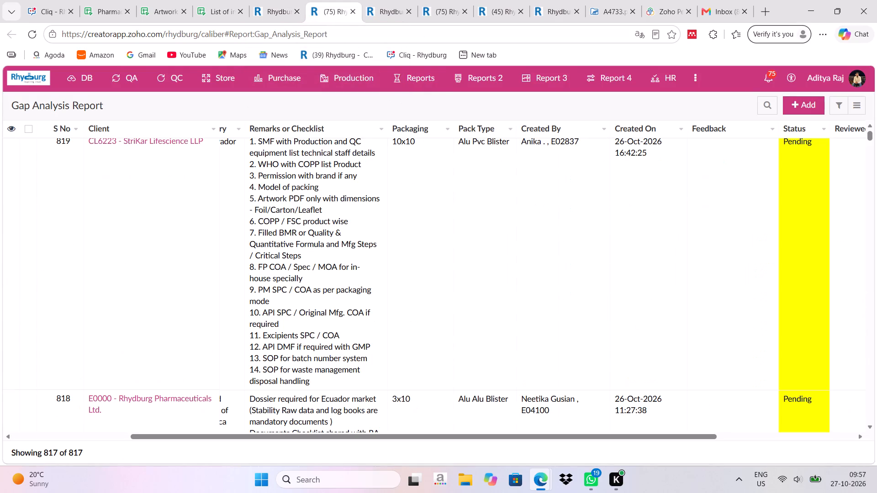
{"action": "left_click", "coordinate": [386, 17]}
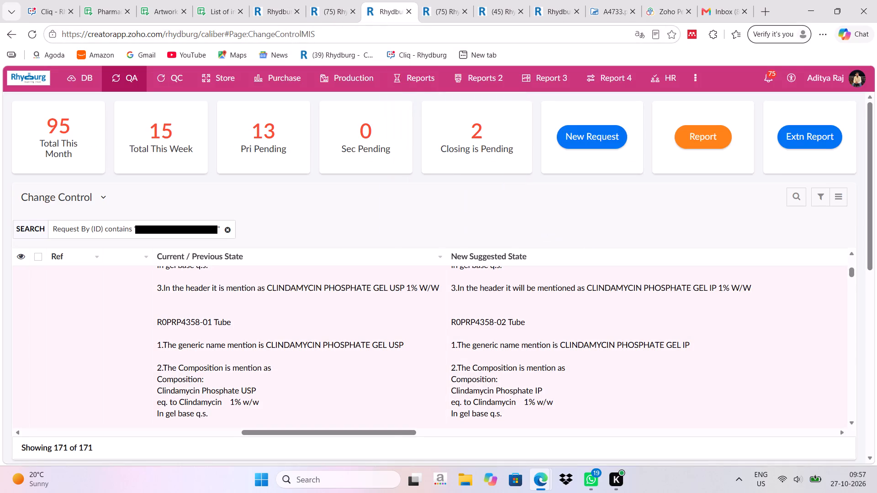
{"action": "scroll", "coordinate": [486, 380], "scroll_direction": "up", "scroll_amount": 4}
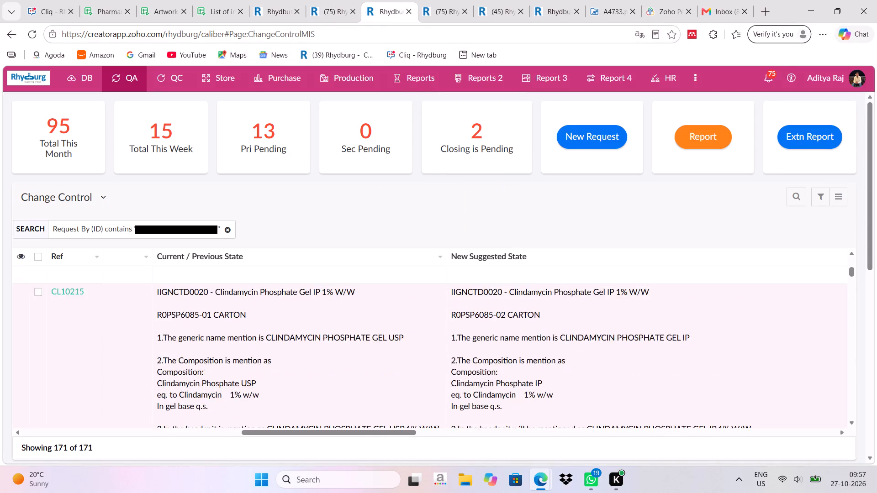
{"action": "scroll", "coordinate": [486, 380], "scroll_direction": "up", "scroll_amount": 12}
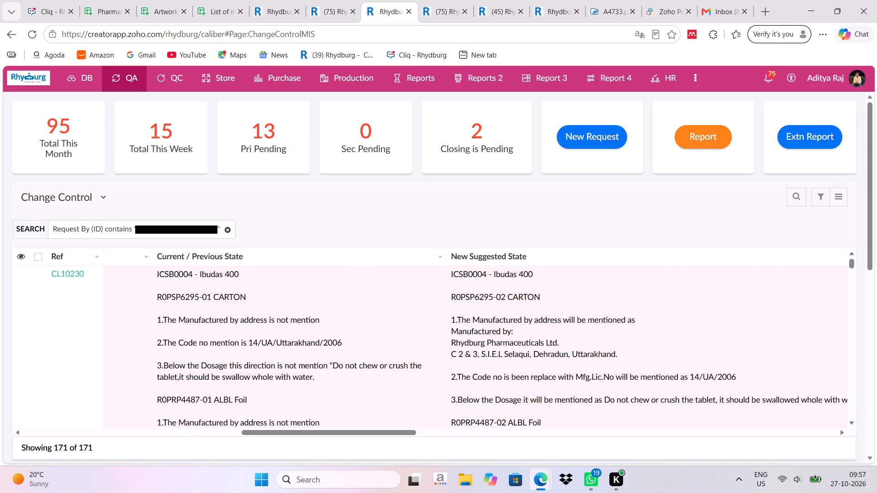
In Cliq, find the contract manufacturing executive's chat by searching "sov" and open the new artwork Ibudas 400_PO2627293.pdf.
{"action": "left_click", "coordinate": [48, 3]}
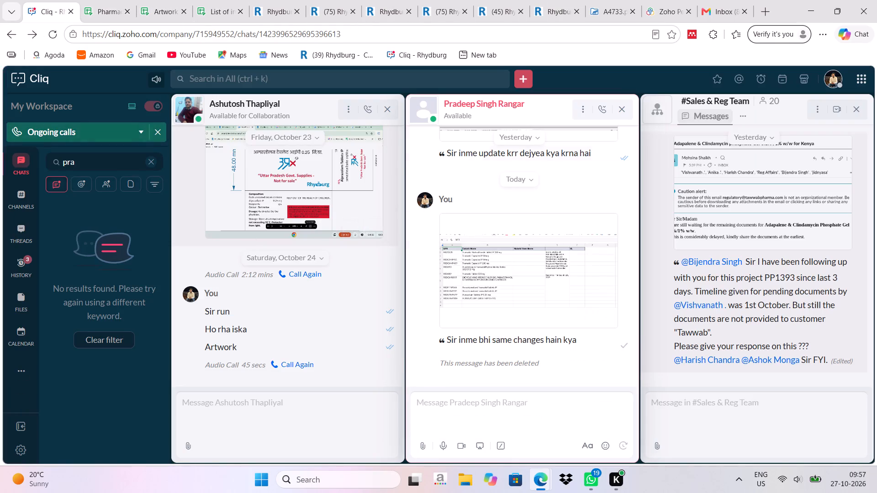
{"action": "left_click", "coordinate": [217, 73]}
{"action": "type", "text": "sov"}
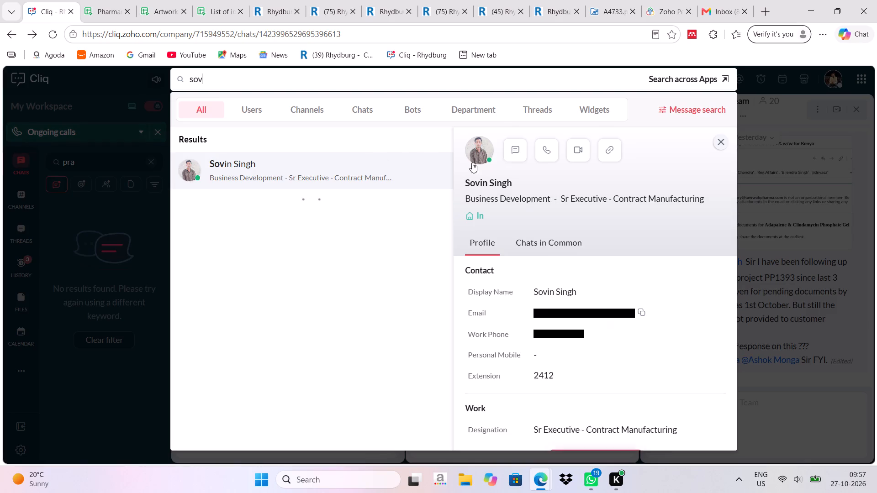
{"action": "left_click", "coordinate": [514, 146]}
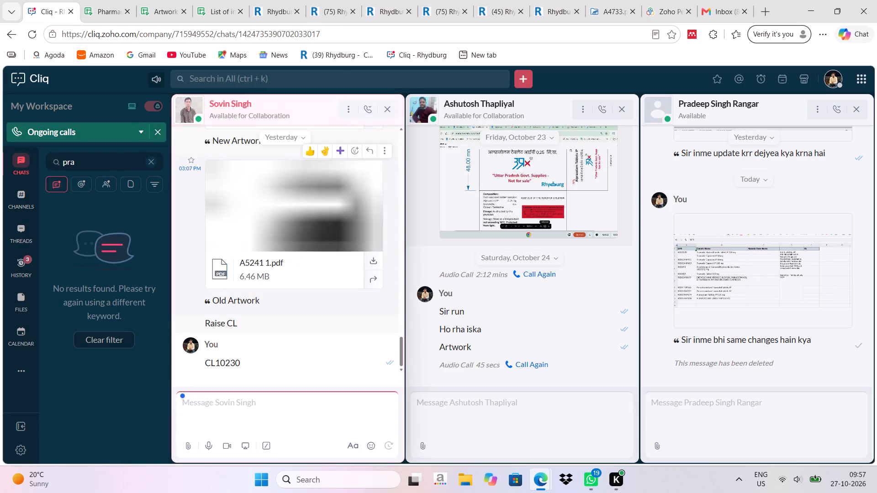
{"action": "scroll", "coordinate": [274, 234], "scroll_direction": "up", "scroll_amount": 2}
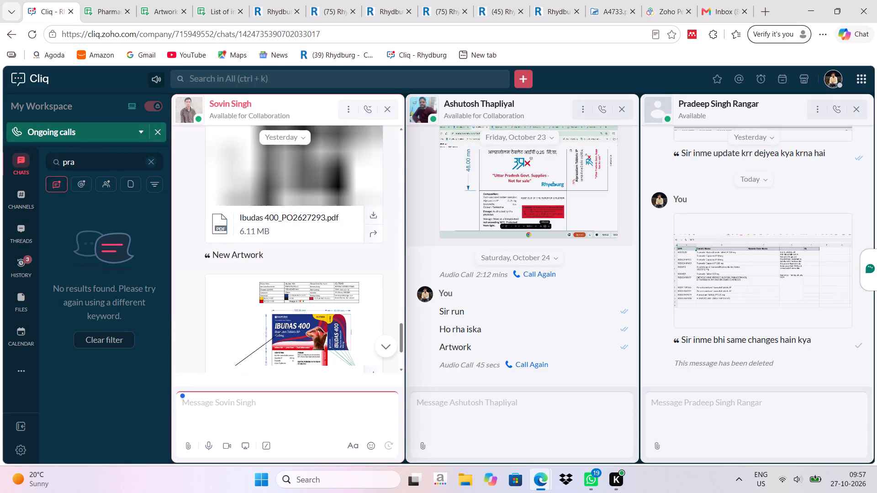
{"action": "left_click", "coordinate": [251, 233]}
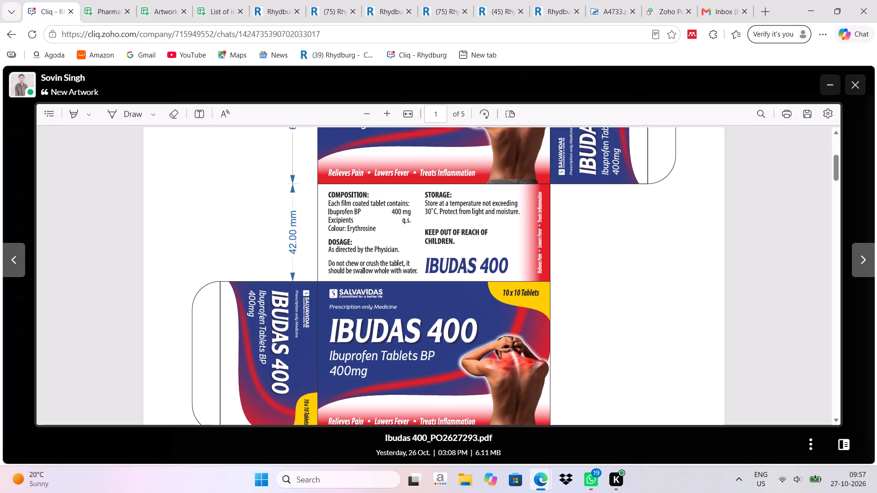
Examine the new Ibudas 400 carton artwork, including the composition, dosage, storage, manufacturer and licence panels and the embossing page.
{"action": "scroll", "coordinate": [425, 268], "scroll_direction": "down", "scroll_amount": 3}
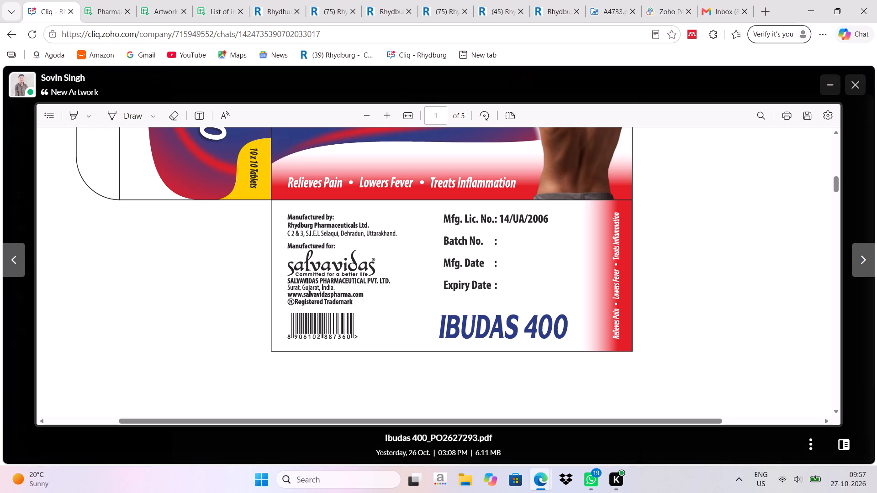
{"action": "scroll", "coordinate": [396, 253], "scroll_direction": "up", "scroll_amount": 2}
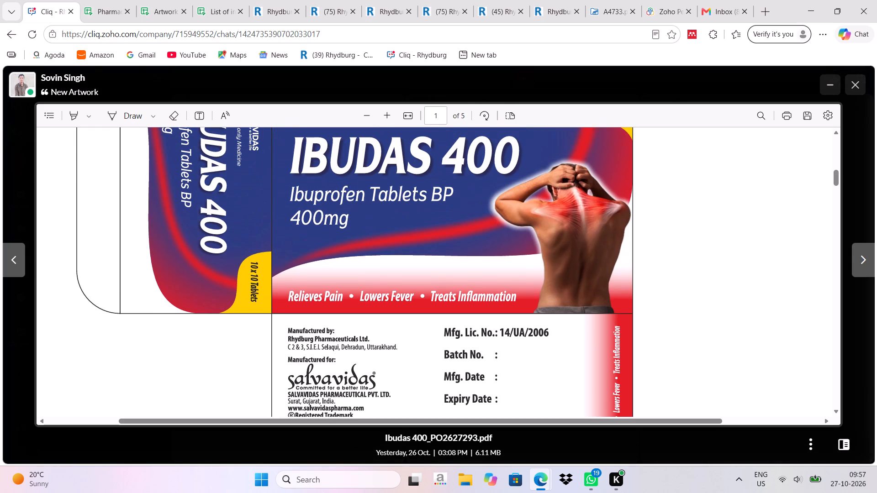
{"action": "scroll", "coordinate": [396, 253], "scroll_direction": "up", "scroll_amount": 3}
{"action": "scroll", "coordinate": [396, 253], "scroll_direction": "down", "scroll_amount": 10}
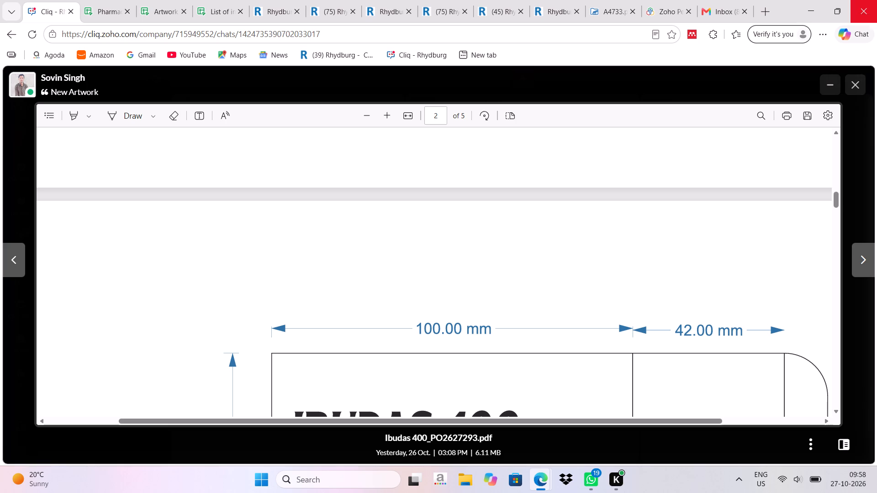
{"action": "scroll", "coordinate": [648, 314], "scroll_direction": "down", "scroll_amount": 10}
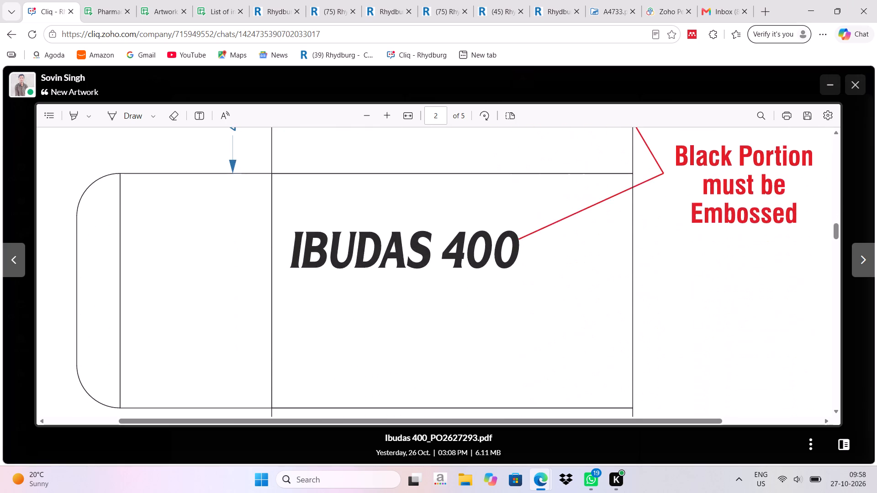
{"action": "scroll", "coordinate": [642, 319], "scroll_direction": "up", "scroll_amount": 15}
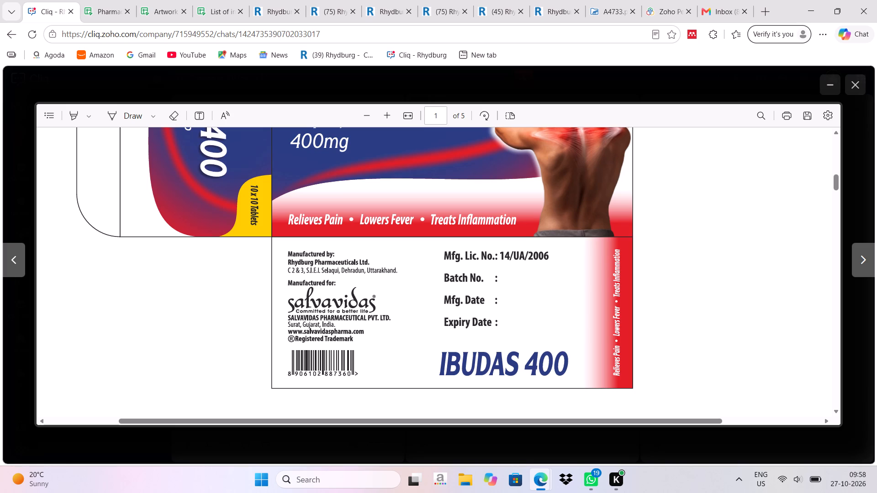
{"action": "scroll", "coordinate": [362, 269], "scroll_direction": "up", "scroll_amount": 6}
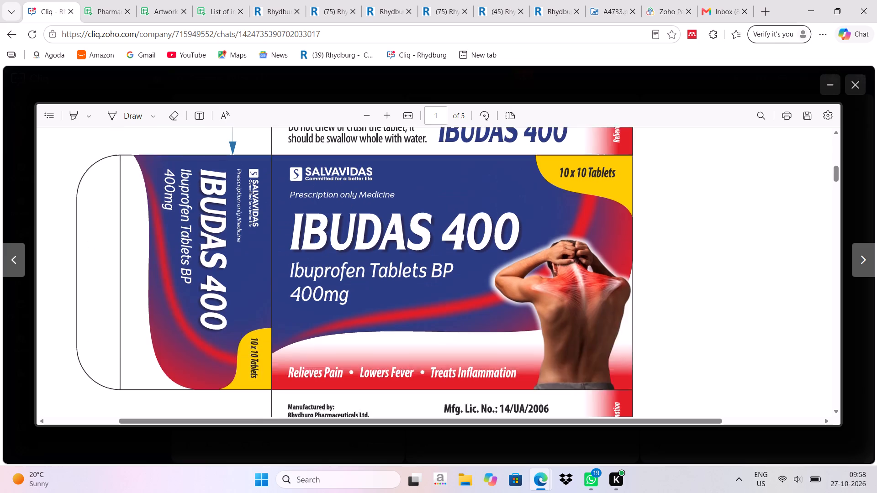
{"action": "scroll", "coordinate": [362, 269], "scroll_direction": "up", "scroll_amount": 11}
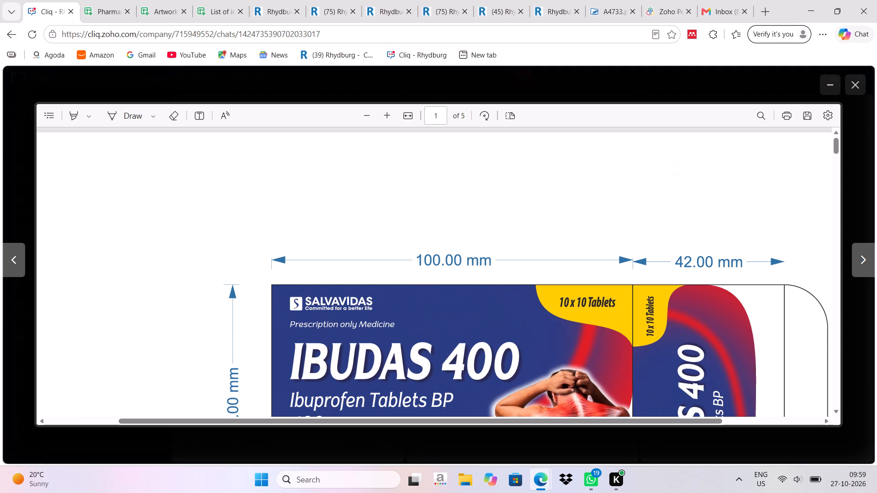
{"action": "scroll", "coordinate": [451, 371], "scroll_direction": "down", "scroll_amount": 5}
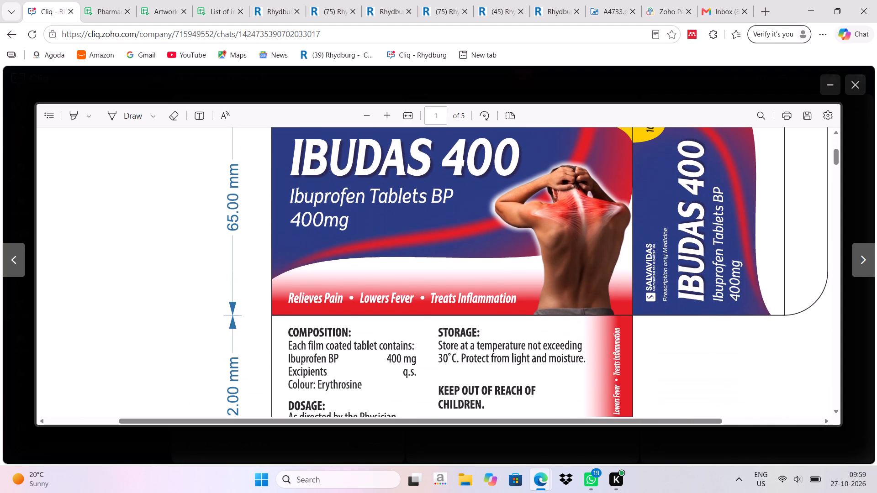
{"action": "scroll", "coordinate": [451, 371], "scroll_direction": "down", "scroll_amount": 2}
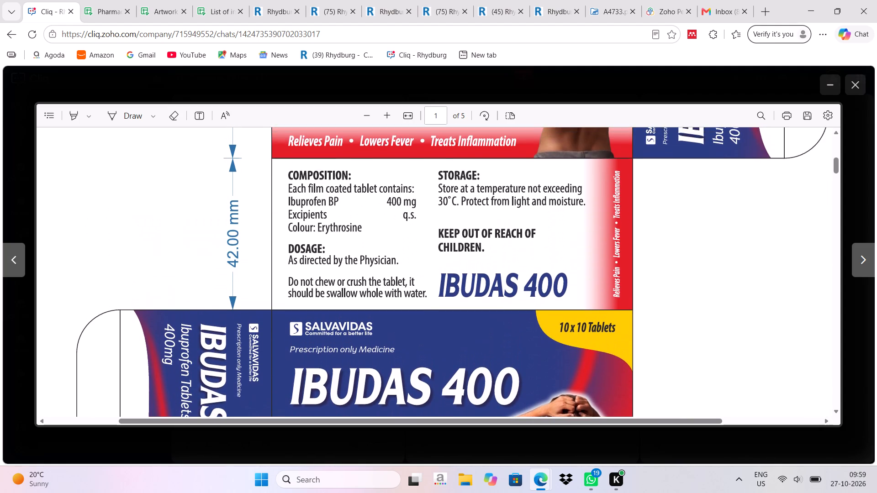
{"action": "scroll", "coordinate": [451, 371], "scroll_direction": "down", "scroll_amount": 4}
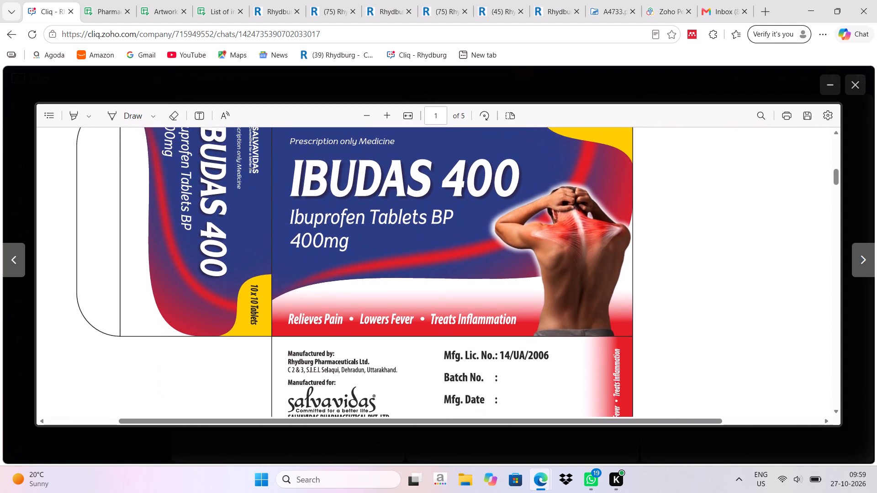
{"action": "scroll", "coordinate": [451, 371], "scroll_direction": "down", "scroll_amount": 2}
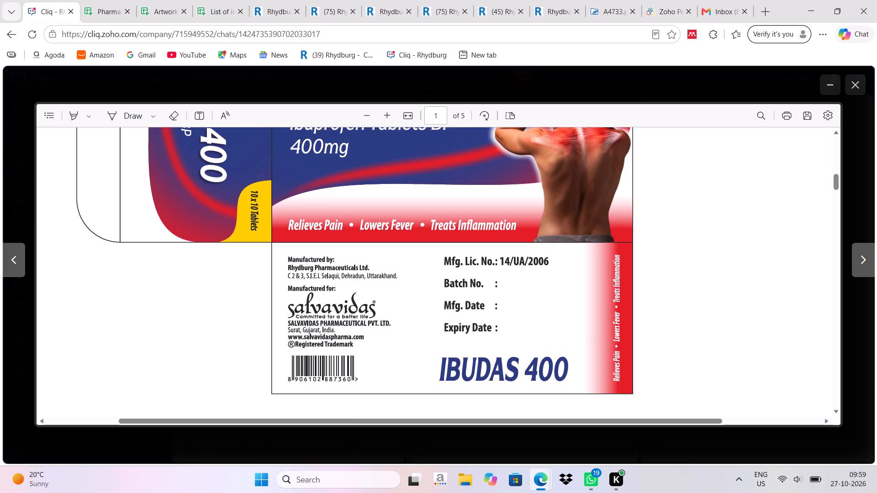
Review the impacted narcotics list and the product specification table at the top of the A4733 artwork.
{"action": "left_click", "coordinate": [210, 6]}
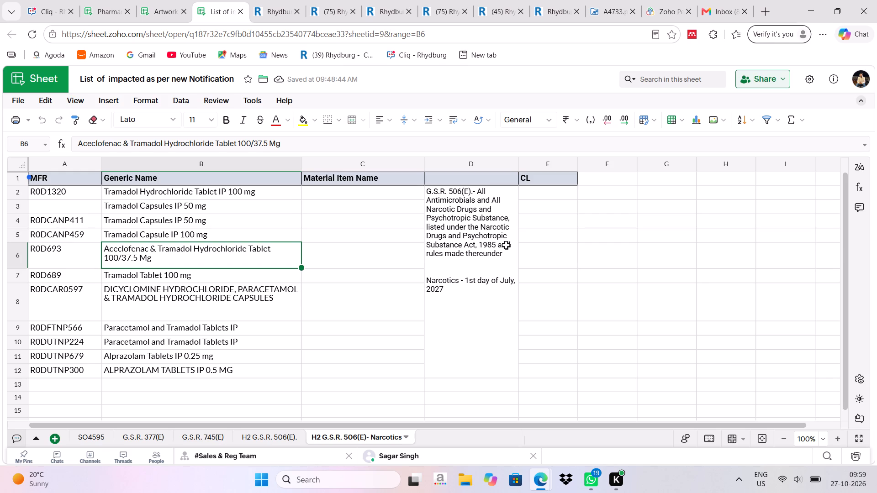
{"action": "left_click", "coordinate": [613, 10]}
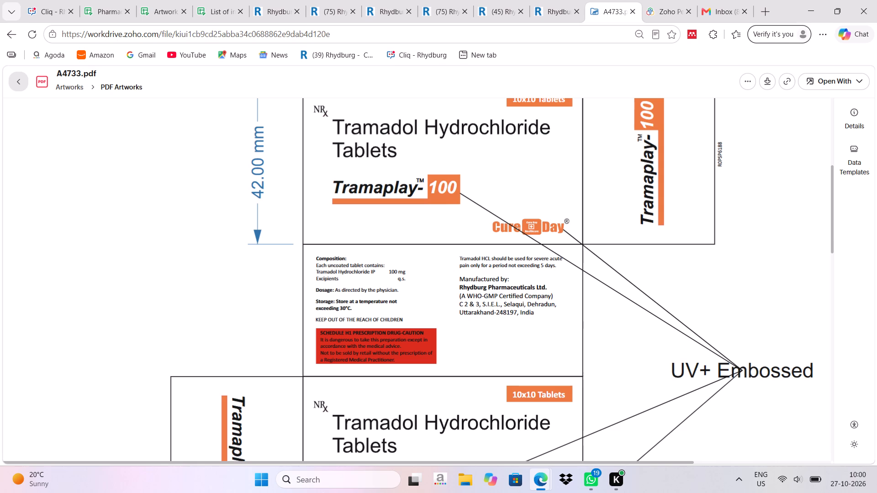
{"action": "scroll", "coordinate": [371, 363], "scroll_direction": "up", "scroll_amount": 8}
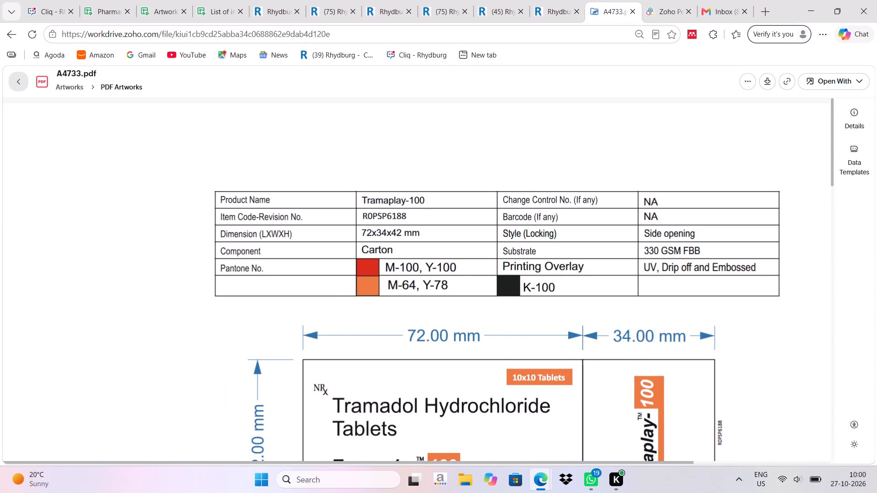
Return to the Ibudas 400 artwork in Cliq and re-examine its front, composition and manufacturer panels.
{"action": "left_click", "coordinate": [55, 7]}
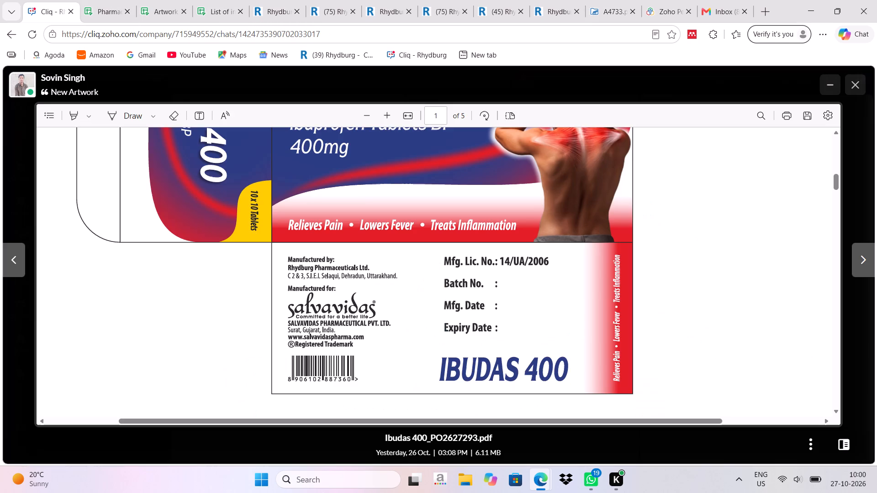
{"action": "scroll", "coordinate": [236, 186], "scroll_direction": "up", "scroll_amount": 7}
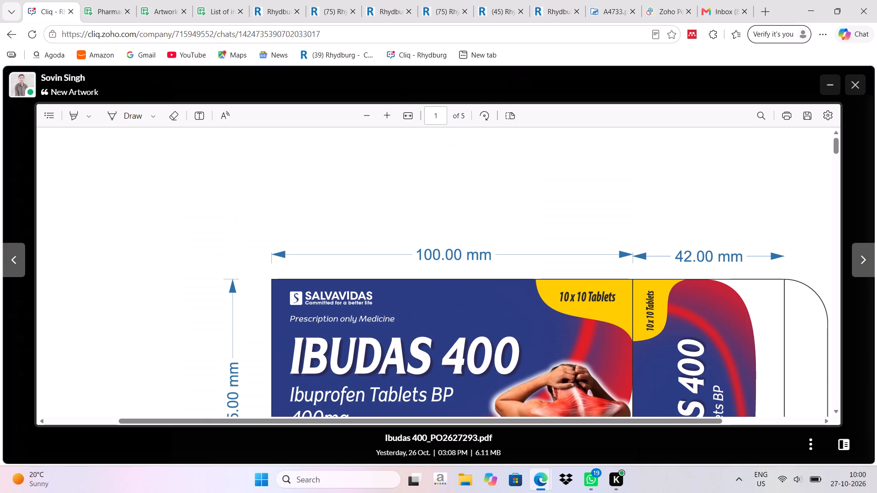
{"action": "scroll", "coordinate": [296, 263], "scroll_direction": "down", "scroll_amount": 3}
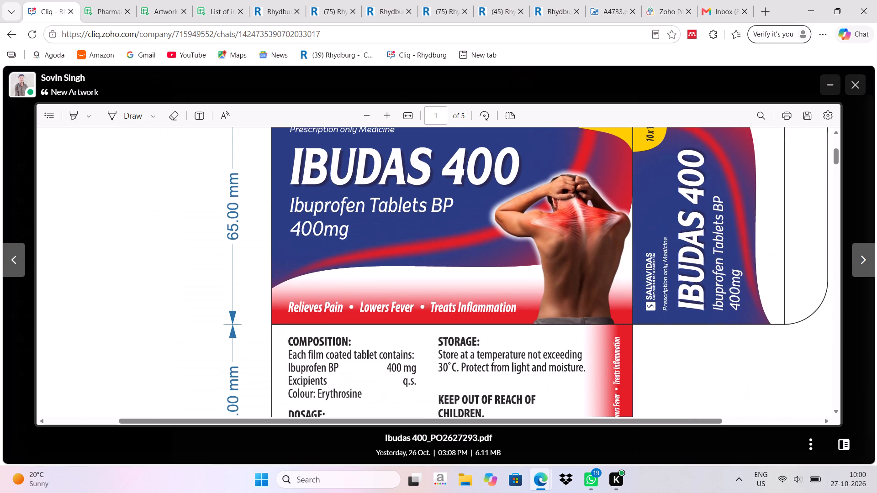
{"action": "scroll", "coordinate": [296, 263], "scroll_direction": "down", "scroll_amount": 3}
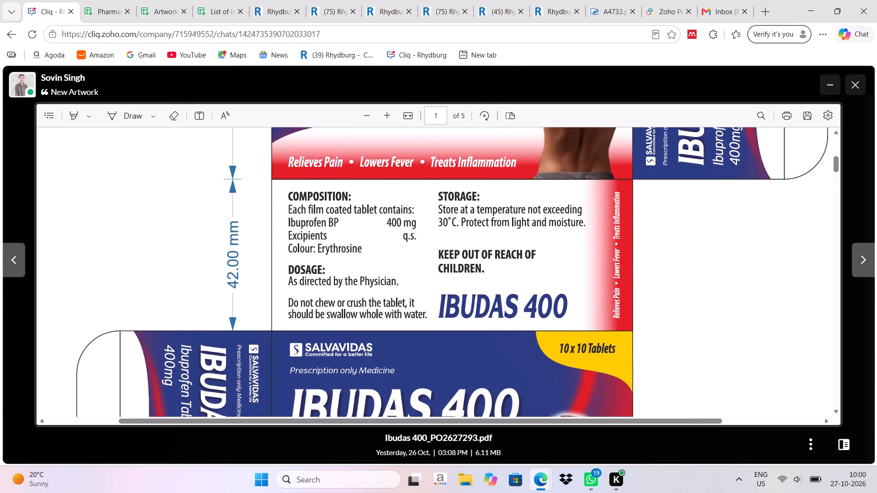
{"action": "scroll", "coordinate": [296, 263], "scroll_direction": "down", "scroll_amount": 4}
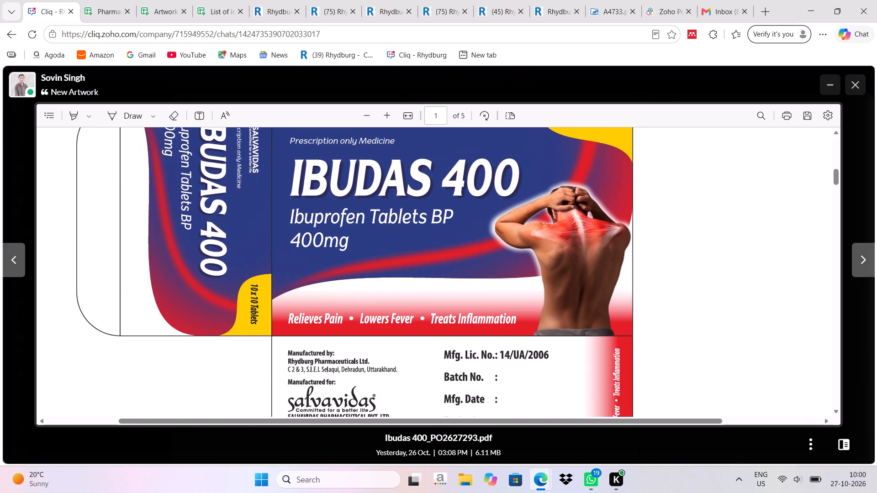
{"action": "scroll", "coordinate": [296, 263], "scroll_direction": "down", "scroll_amount": 1}
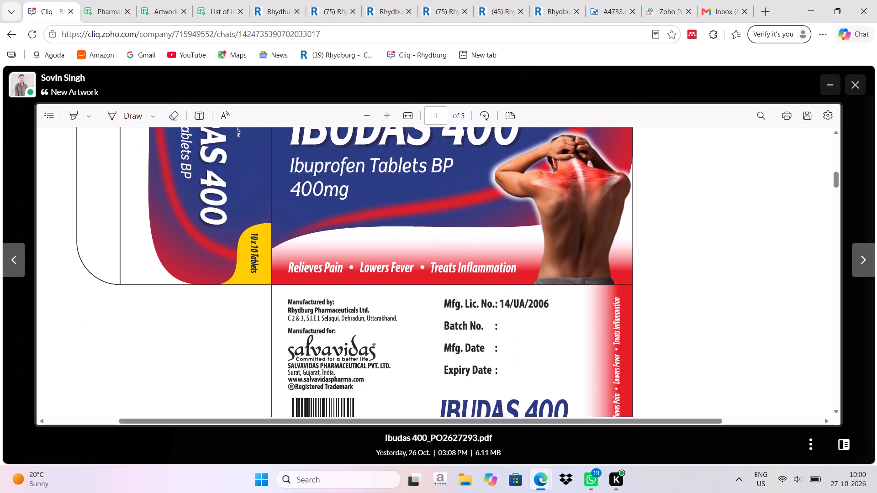
{"action": "scroll", "coordinate": [296, 263], "scroll_direction": "up", "scroll_amount": 1}
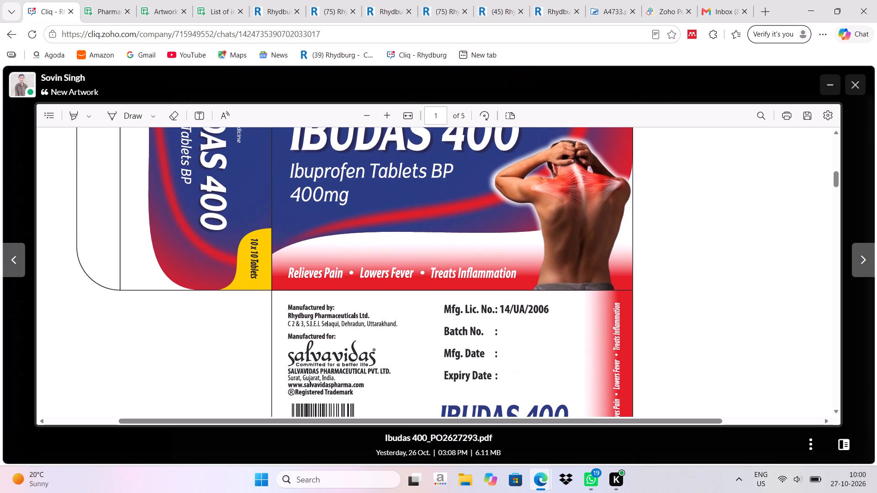
{"action": "scroll", "coordinate": [296, 263], "scroll_direction": "up", "scroll_amount": 1}
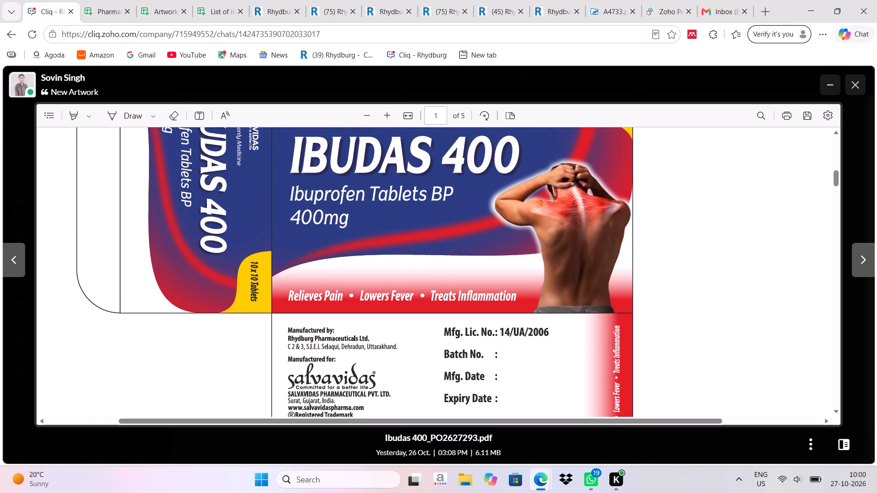
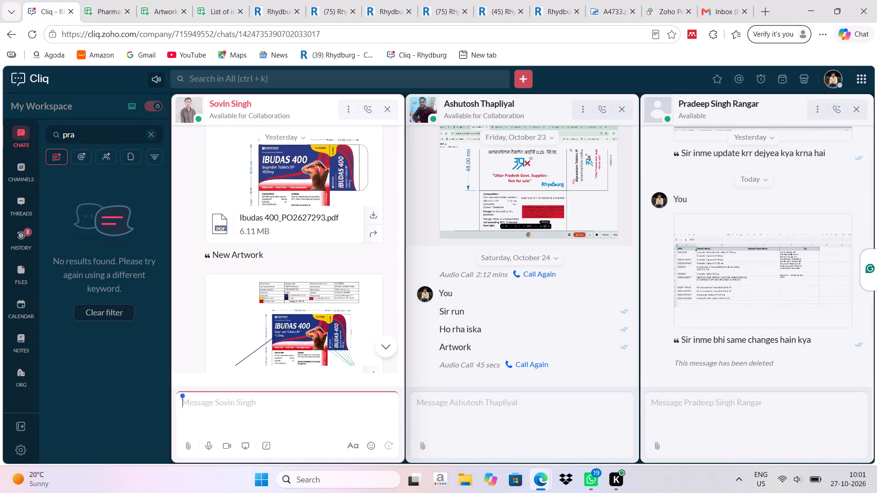
Check the old Ibudas 400 artwork and CL messages in the chat, and reopen the list of impacted narcotics products.
{"action": "scroll", "coordinate": [282, 272], "scroll_direction": "down", "scroll_amount": 5}
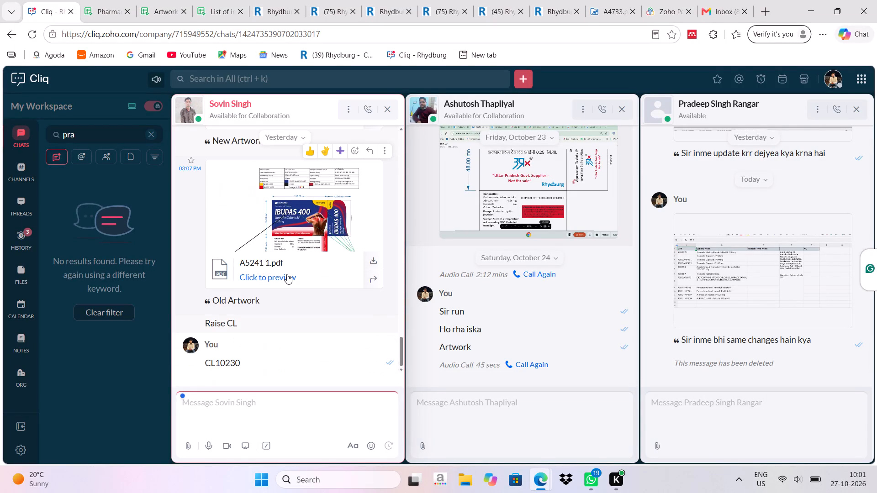
{"action": "scroll", "coordinate": [288, 288], "scroll_direction": "down", "scroll_amount": 3}
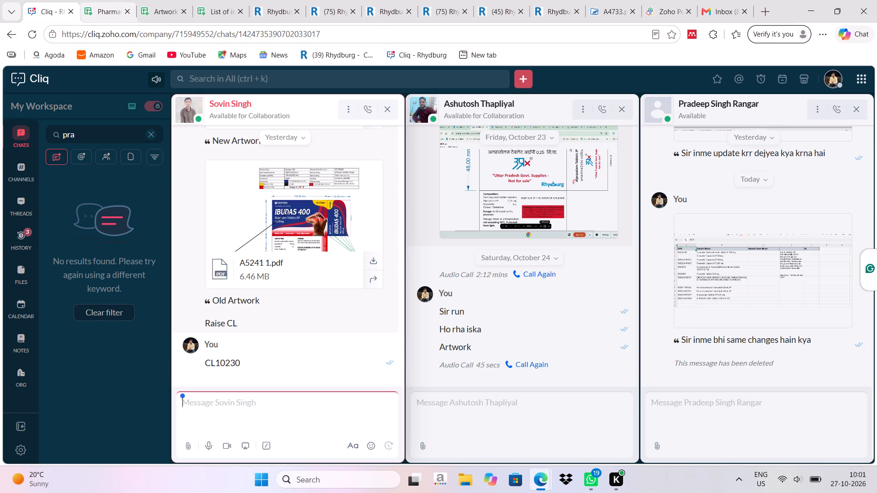
{"action": "left_click", "coordinate": [213, 13]}
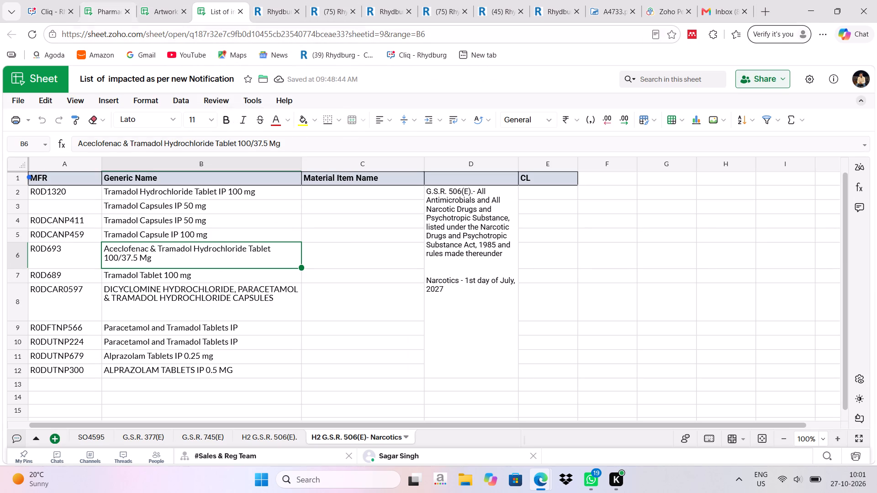
Search the web for "H2 categories drugs" in a new tab and read the full summary of the categories.
{"action": "left_click", "coordinate": [764, 15]}
{"action": "left_click", "coordinate": [729, 4]}
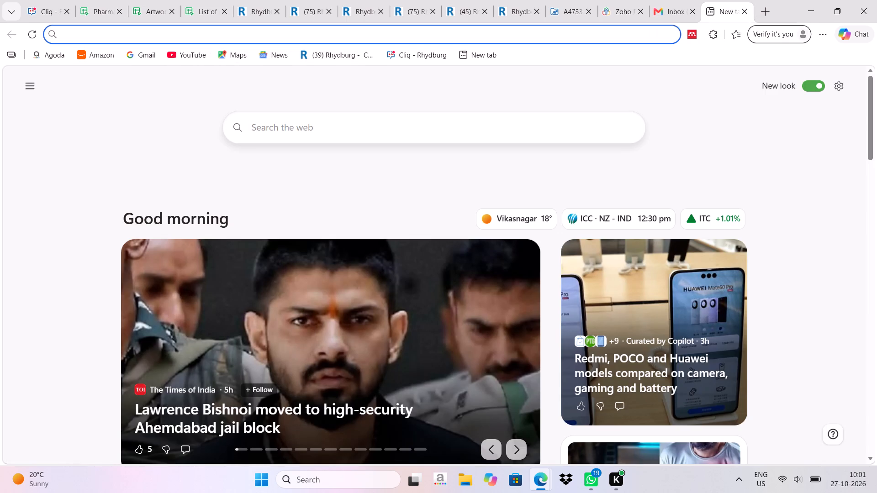
{"action": "key", "text": "shift+h"}
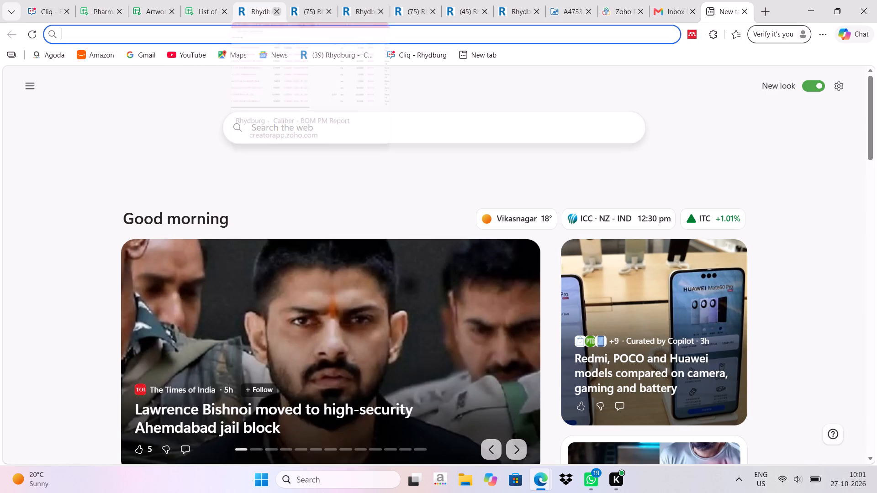
{"action": "key", "text": "2"}
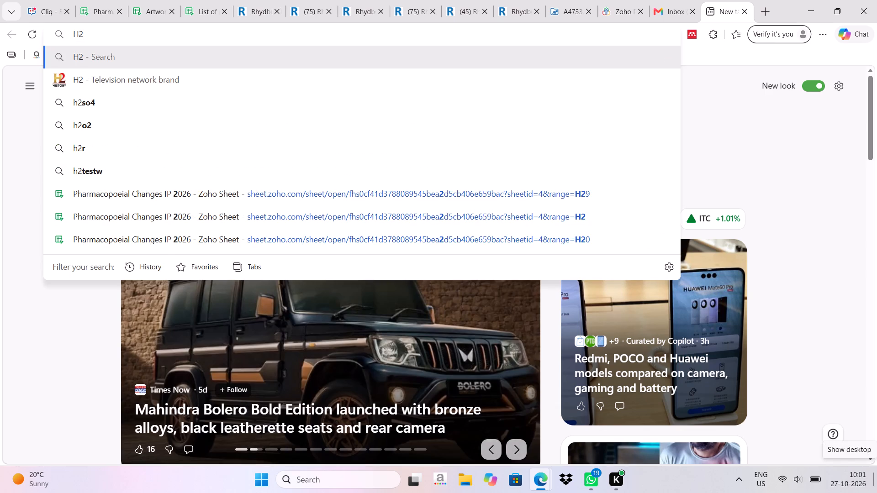
{"action": "key", "text": "space"}
{"action": "type", "text": "catego"}
{"action": "type", "text": "ries drugs"}
{"action": "key", "text": "Return"}
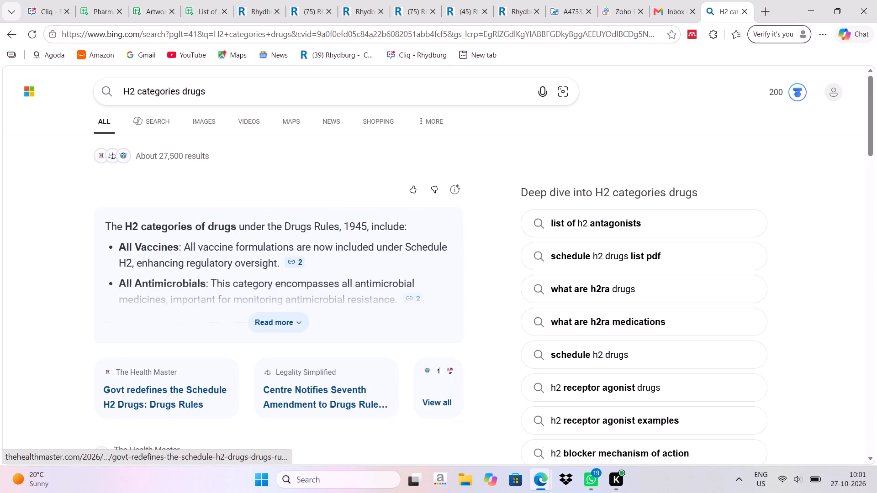
{"action": "left_click", "coordinate": [284, 321]}
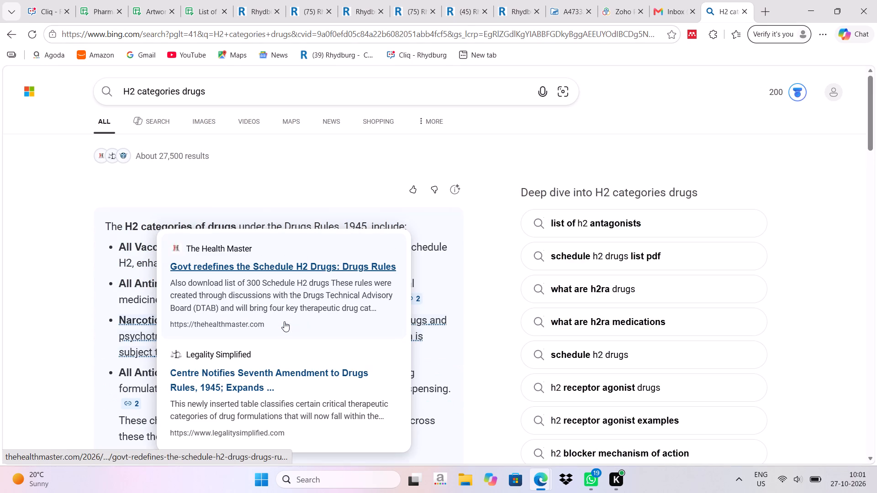
{"action": "scroll", "coordinate": [258, 383], "scroll_direction": "down", "scroll_amount": 3}
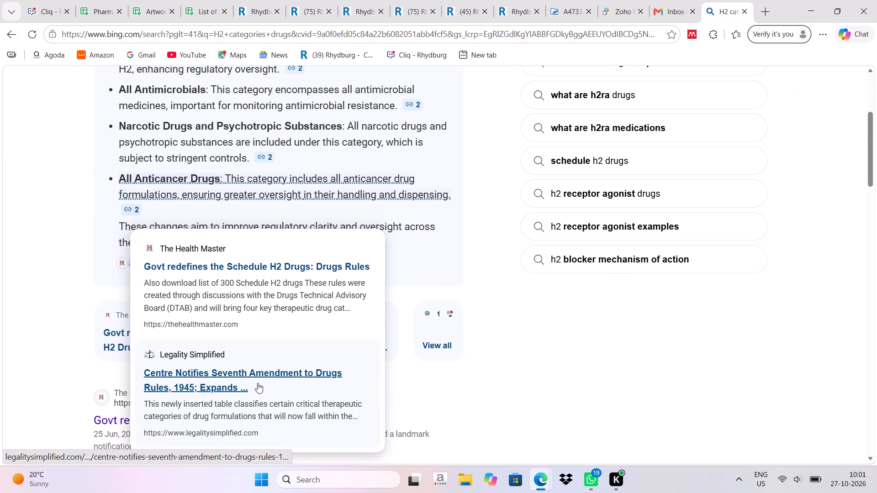
{"action": "scroll", "coordinate": [508, 336], "scroll_direction": "up", "scroll_amount": 5}
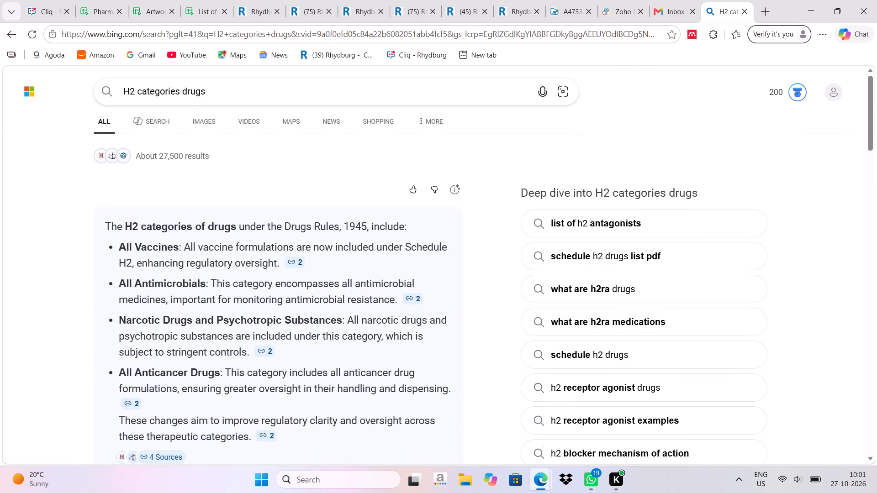
Search for pictures with "H2 categories tablets carton images" and browse both the image results and the general web results.
{"action": "left_click", "coordinate": [196, 119]}
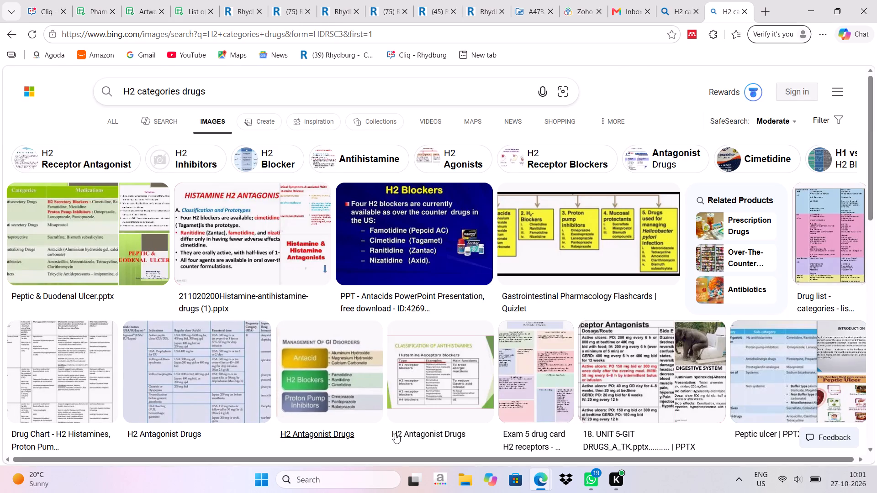
{"action": "scroll", "coordinate": [566, 308], "scroll_direction": "down", "scroll_amount": 5}
{"action": "scroll", "coordinate": [565, 312], "scroll_direction": "up", "scroll_amount": 7}
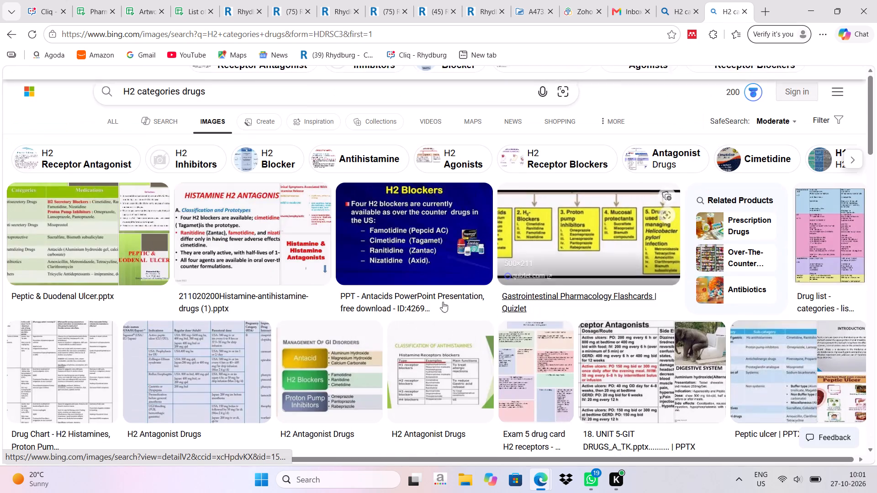
{"action": "left_click", "coordinate": [224, 94]}
{"action": "key", "text": "BackSpace"}
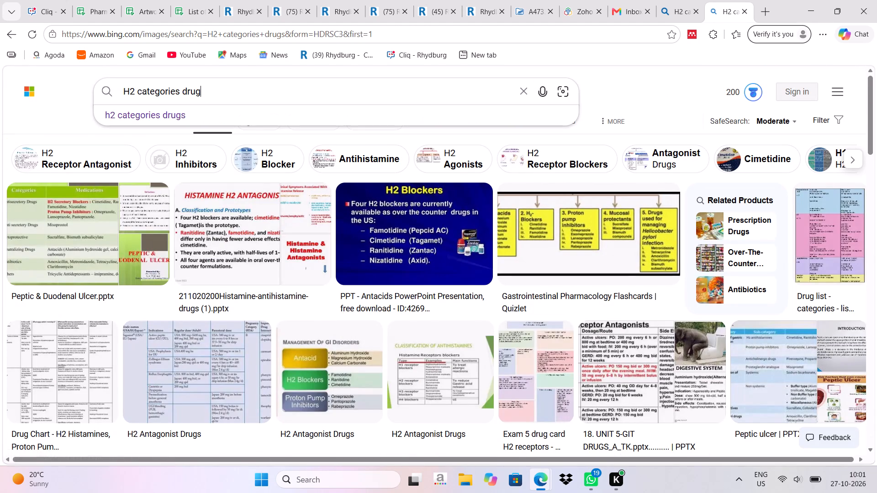
{"action": "key", "text": "BackSpace"}
{"action": "key", "text": "BackSpace"}
{"action": "key", "text": "BackSpace"}
{"action": "key", "text": "BackSpace"}
{"action": "type", "text": "tablets carton"}
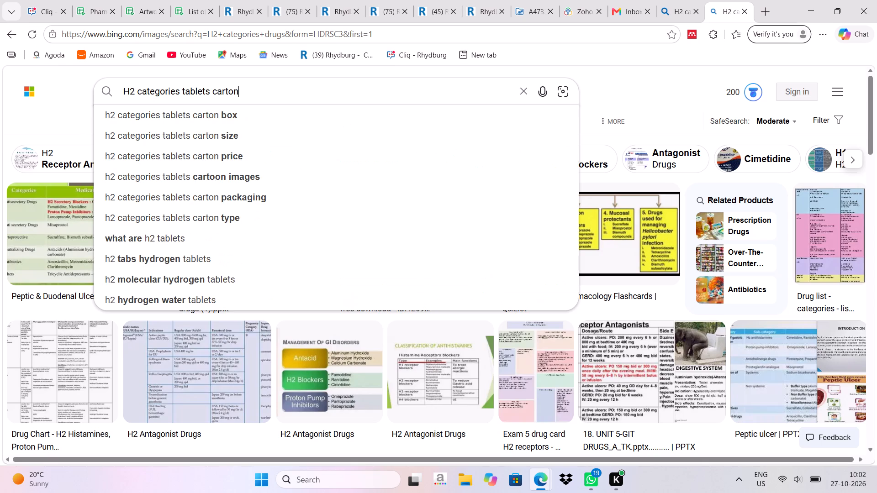
{"action": "key", "text": "space"}
{"action": "type", "text": "images"}
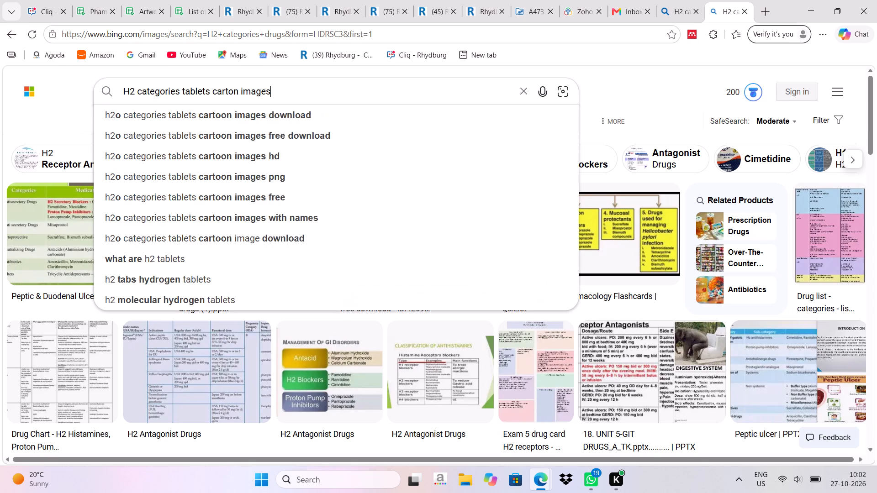
{"action": "key", "text": "Return"}
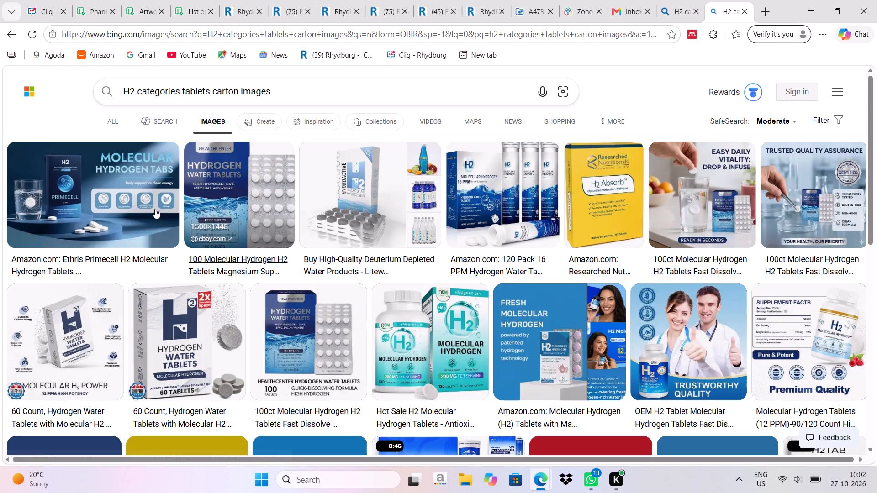
{"action": "scroll", "coordinate": [212, 299], "scroll_direction": "down", "scroll_amount": 2}
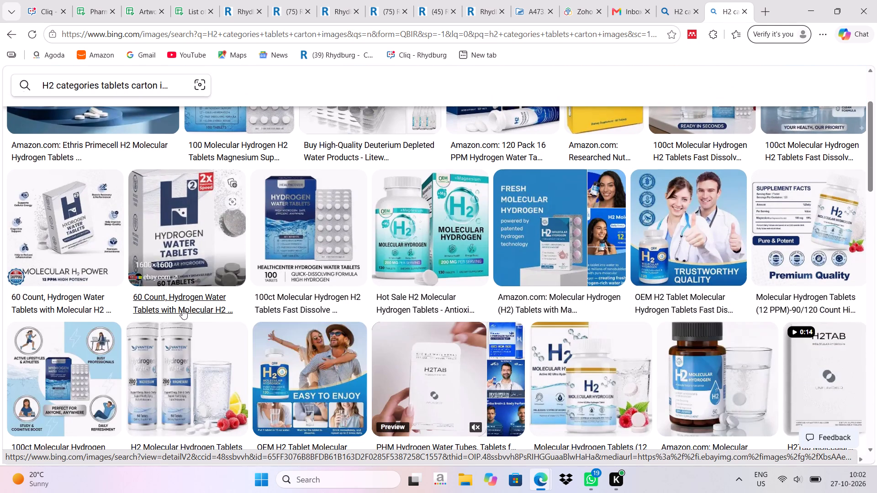
{"action": "scroll", "coordinate": [378, 388], "scroll_direction": "up", "scroll_amount": 4}
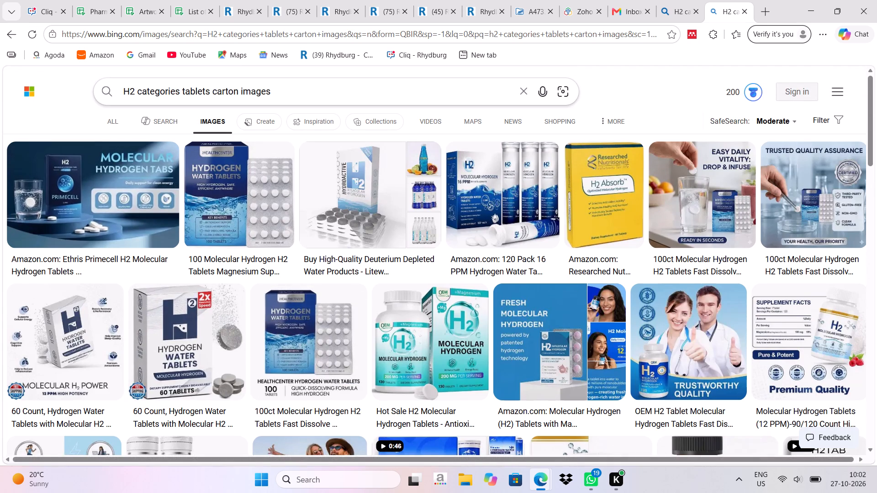
{"action": "left_click", "coordinate": [114, 119]}
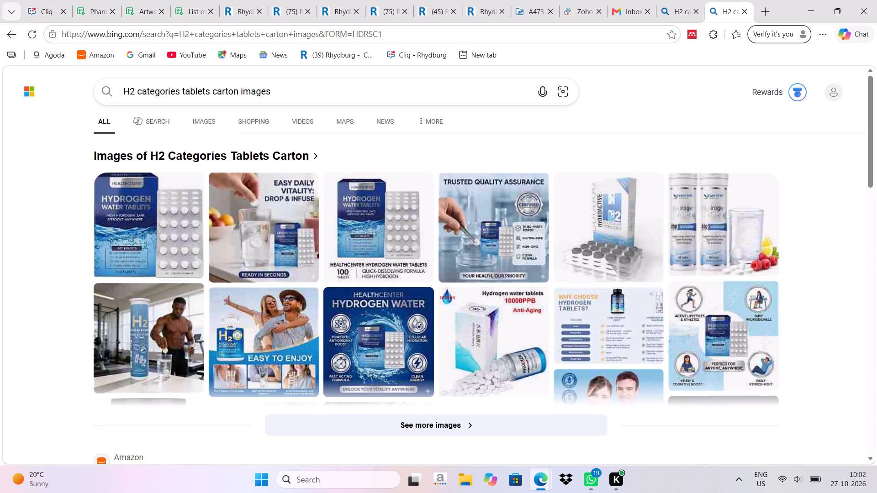
{"action": "scroll", "coordinate": [226, 283], "scroll_direction": "down", "scroll_amount": 5}
{"action": "scroll", "coordinate": [100, 212], "scroll_direction": "up", "scroll_amount": 8}
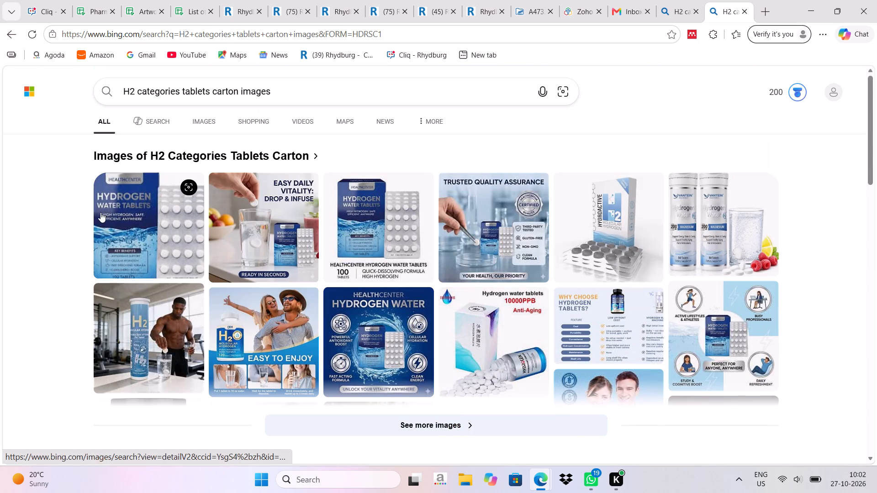
{"action": "scroll", "coordinate": [100, 212], "scroll_direction": "up", "scroll_amount": 3}
Search the web again for "h2 categories drugs" and look through the result list for Schedule H2 articles.
{"action": "left_click", "coordinate": [277, 91]}
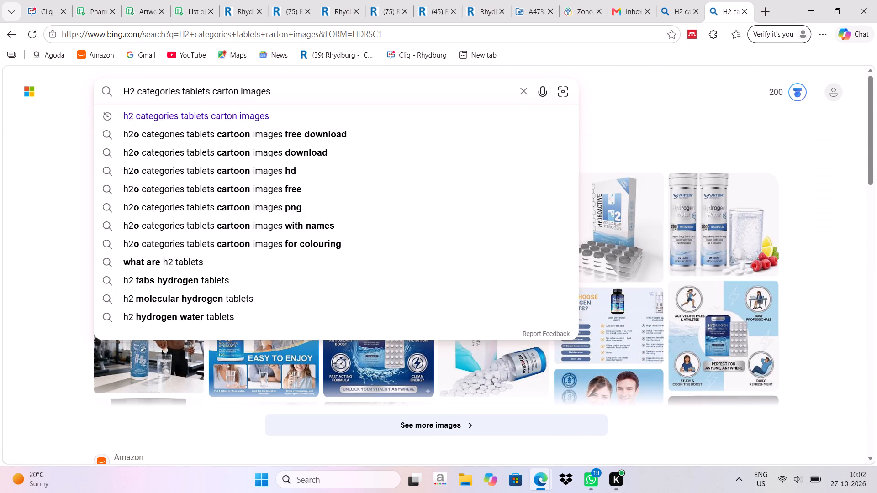
{"action": "key", "text": "BackSpace"}
{"action": "key", "text": "BackSpace"}
{"action": "key", "text": "BackSpace"}
{"action": "key", "text": "BackSpace"}
{"action": "key", "text": "BackSpace"}
{"action": "key", "text": "BackSpace"}
{"action": "key", "text": "BackSpace"}
{"action": "key", "text": "BackSpace"}
{"action": "key", "text": "BackSpace"}
{"action": "key", "text": "BackSpace"}
{"action": "key", "text": "BackSpace"}
{"action": "key", "text": "BackSpace"}
{"action": "key", "text": "BackSpace"}
{"action": "key", "text": "BackSpace"}
{"action": "key", "text": "BackSpace"}
{"action": "key", "text": "BackSpace"}
{"action": "key", "text": "BackSpace"}
{"action": "key", "text": "BackSpace"}
{"action": "key", "text": "BackSpace"}
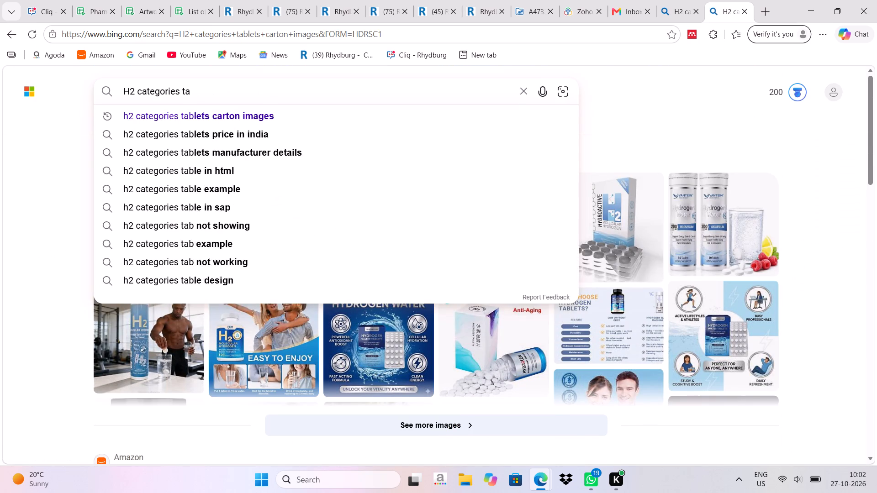
{"action": "key", "text": "BackSpace"}
{"action": "key", "text": "BackSpace"}
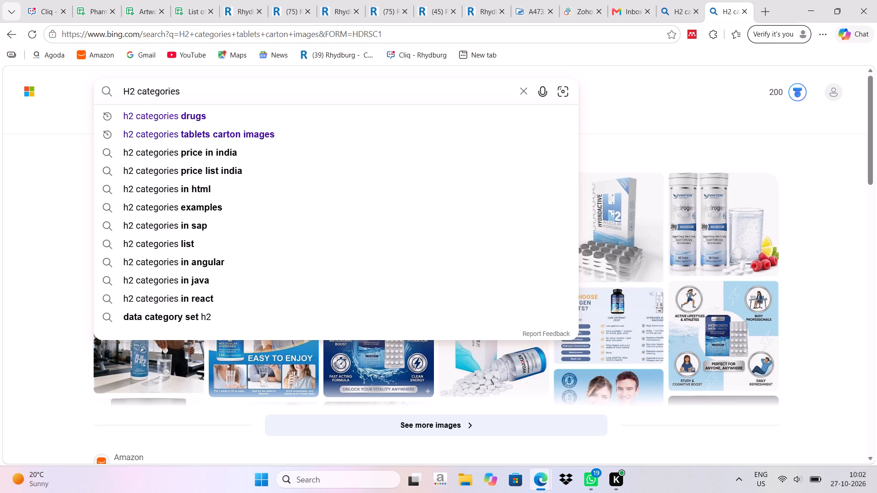
{"action": "left_click", "coordinate": [152, 121]}
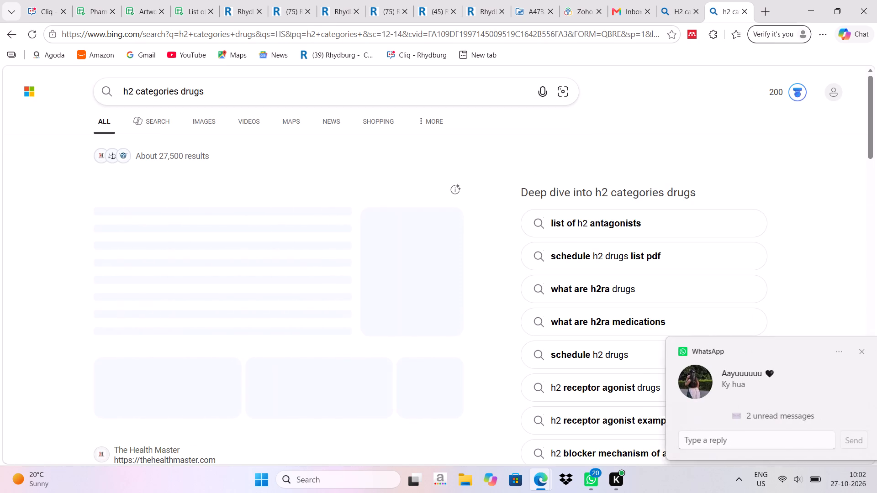
{"action": "scroll", "coordinate": [163, 284], "scroll_direction": "down", "scroll_amount": 6}
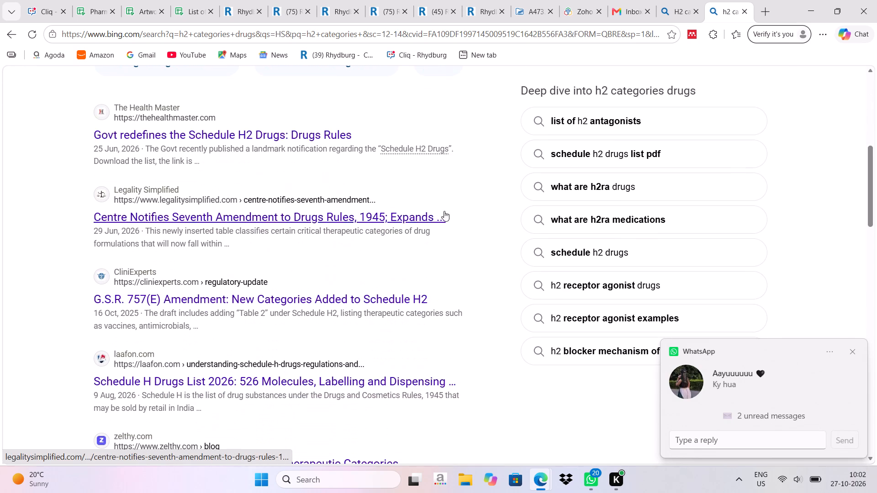
{"action": "scroll", "coordinate": [233, 198], "scroll_direction": "down", "scroll_amount": 3}
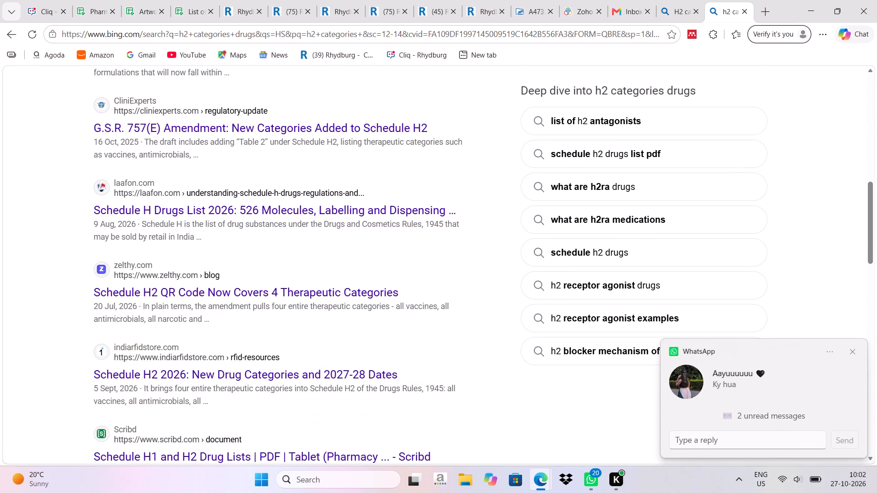
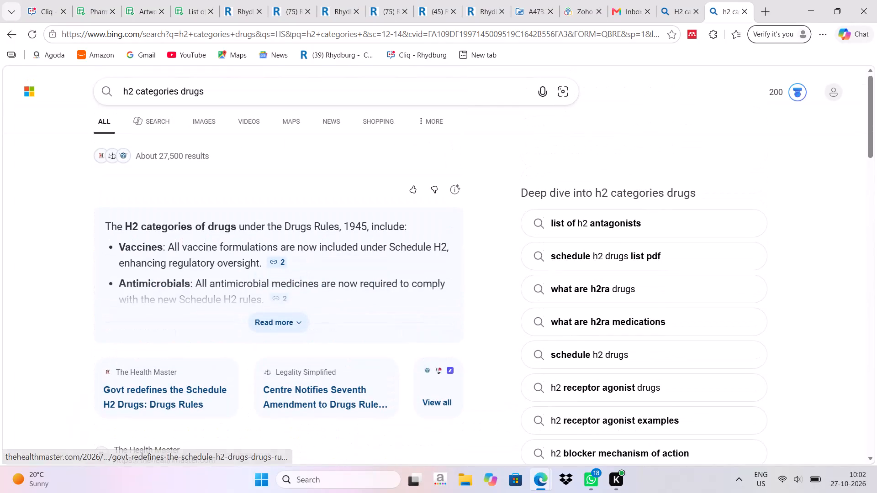
Expand the summary of H2 drug categories and scan the search results below it for Schedule H2 articles.
{"action": "scroll", "coordinate": [268, 204], "scroll_direction": "up", "scroll_amount": 6}
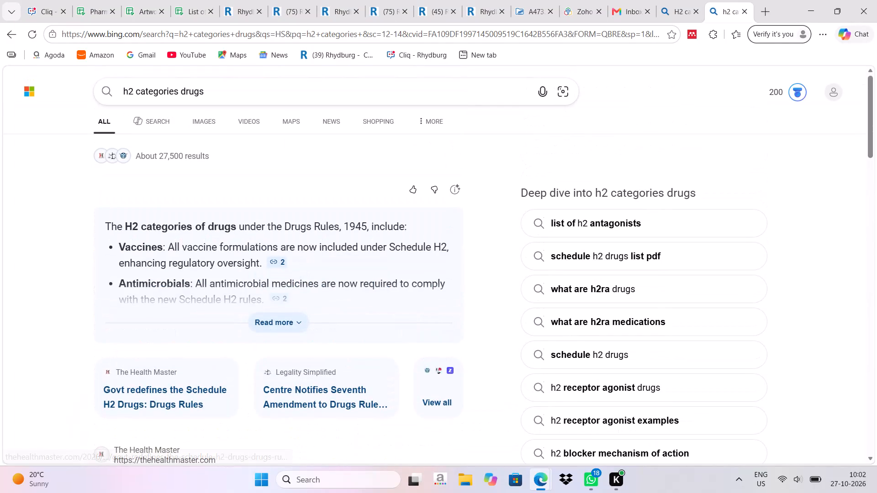
{"action": "left_click", "coordinate": [279, 320]}
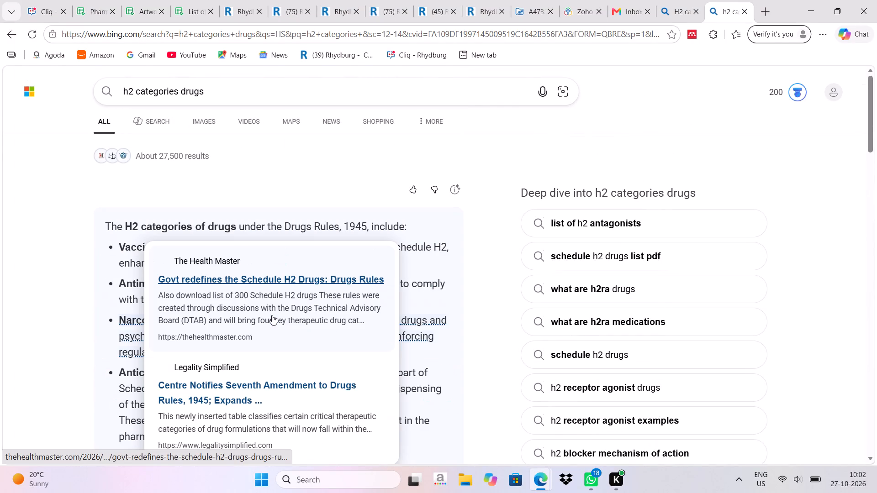
{"action": "scroll", "coordinate": [228, 379], "scroll_direction": "down", "scroll_amount": 3}
{"action": "scroll", "coordinate": [445, 302], "scroll_direction": "down", "scroll_amount": 2}
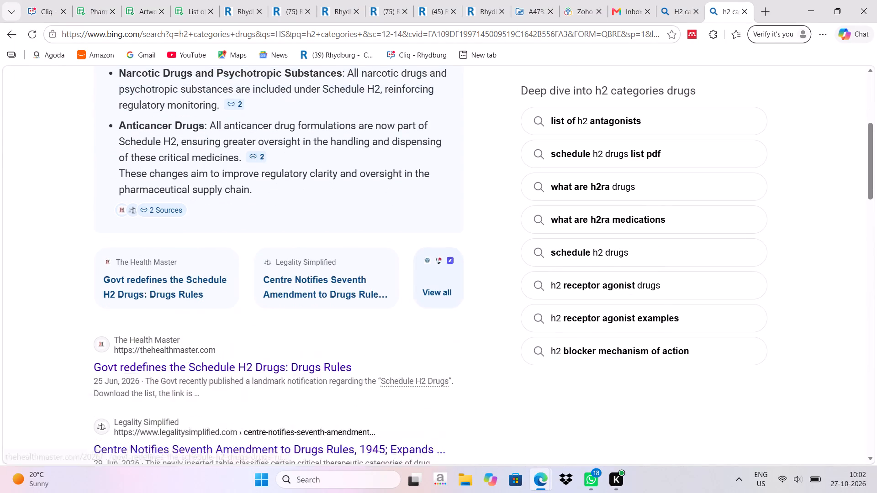
{"action": "scroll", "coordinate": [250, 280], "scroll_direction": "down", "scroll_amount": 2}
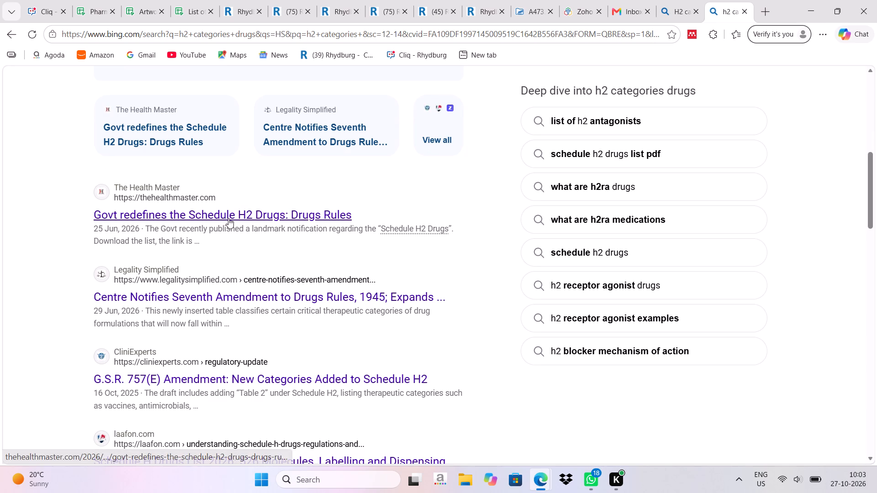
Open The Health Master article "Govt redefines the Schedule H2 Drugs: Drugs Rules", close its search tab and find the notification download link.
{"action": "left_click", "coordinate": [260, 215]}
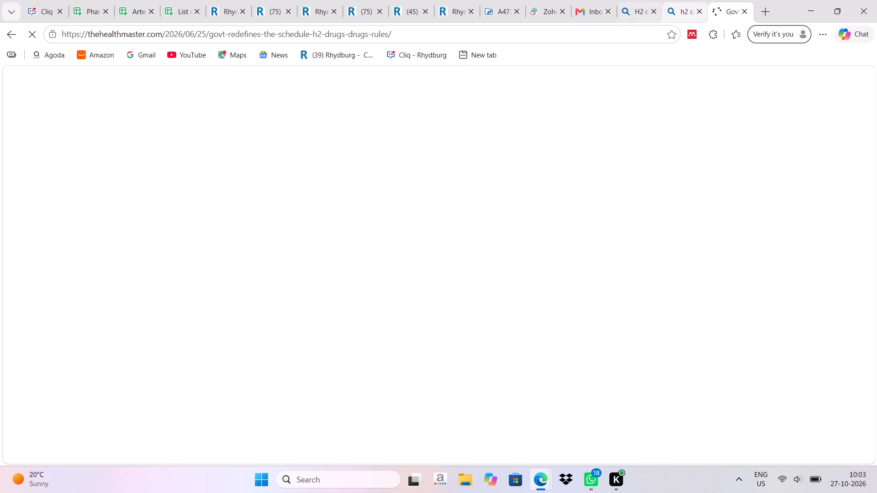
{"action": "left_click", "coordinate": [699, 9]}
{"action": "scroll", "coordinate": [377, 316], "scroll_direction": "down", "scroll_amount": 4}
{"action": "scroll", "coordinate": [324, 326], "scroll_direction": "down", "scroll_amount": 8}
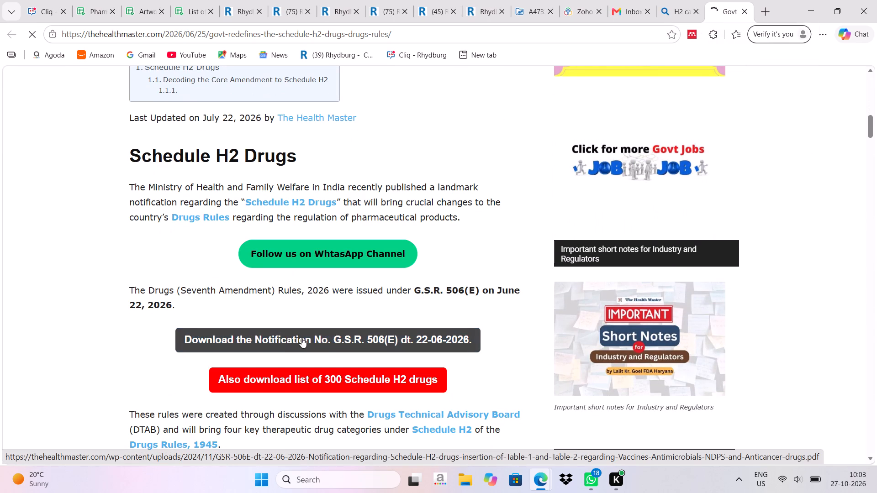
{"action": "scroll", "coordinate": [354, 341], "scroll_direction": "down", "scroll_amount": 1}
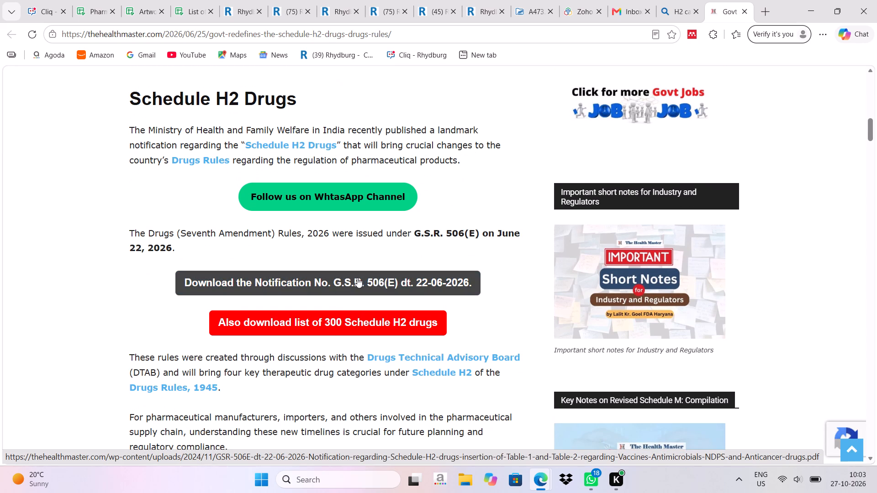
Check the H2 G.S.R. 506(E) narcotics list of impacted products and the H2 category summary, and return to the article.
{"action": "left_click", "coordinate": [185, 4]}
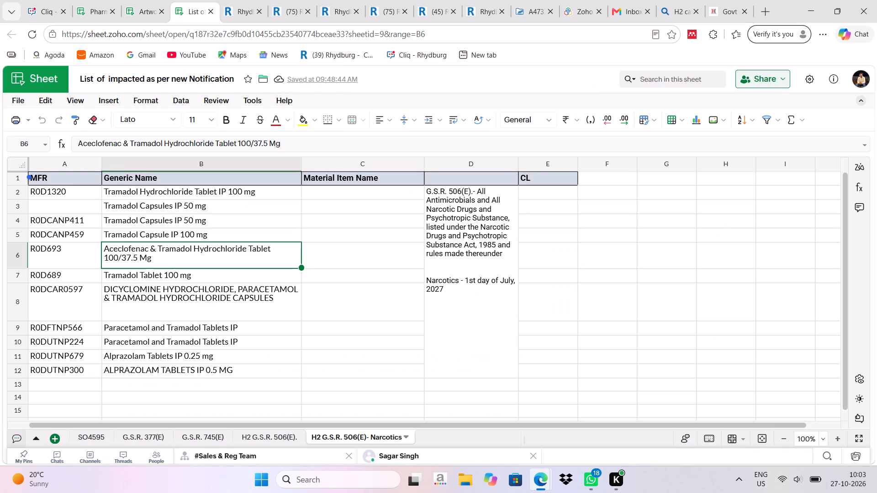
{"action": "left_click", "coordinate": [680, 7]}
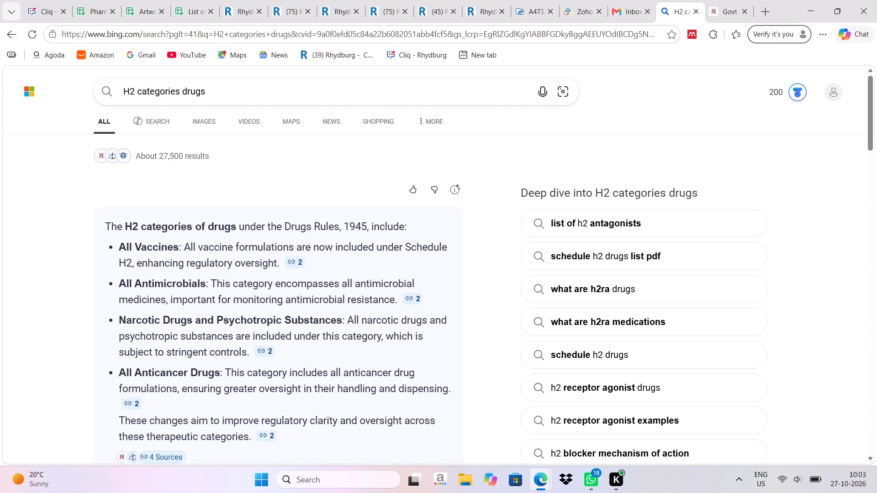
{"action": "left_click", "coordinate": [717, 8]}
Open Notification No. G.S.R. 506(E) dated 22-06-2026 from the article.
{"action": "left_click", "coordinate": [760, 162]}
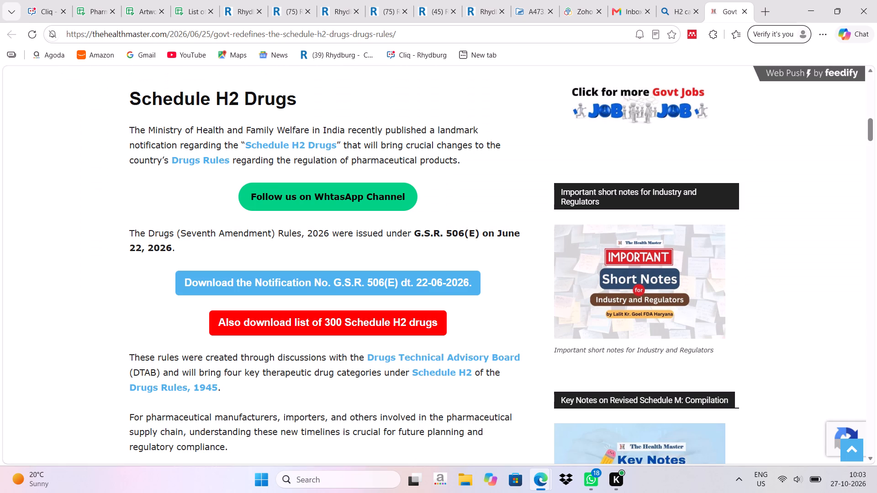
{"action": "left_click_drag", "start_coordinate": [396, 280], "coordinate": [388, 276]}
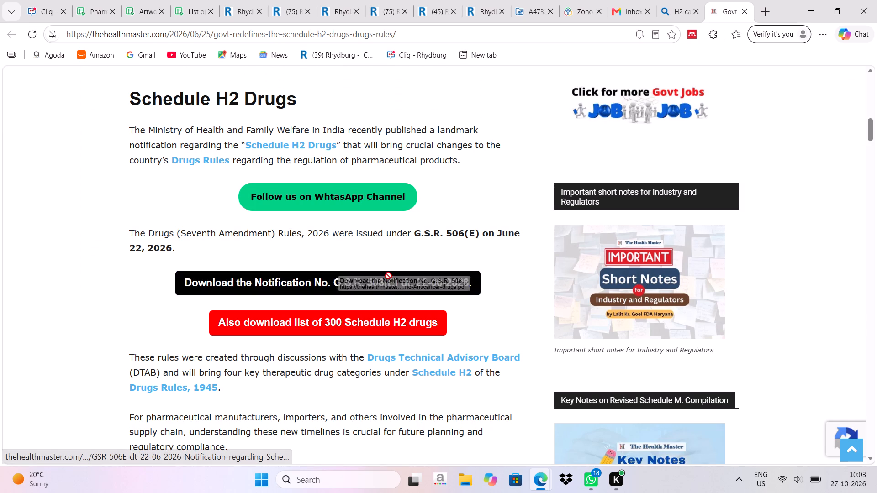
{"action": "left_click_drag", "start_coordinate": [388, 276], "coordinate": [385, 278]}
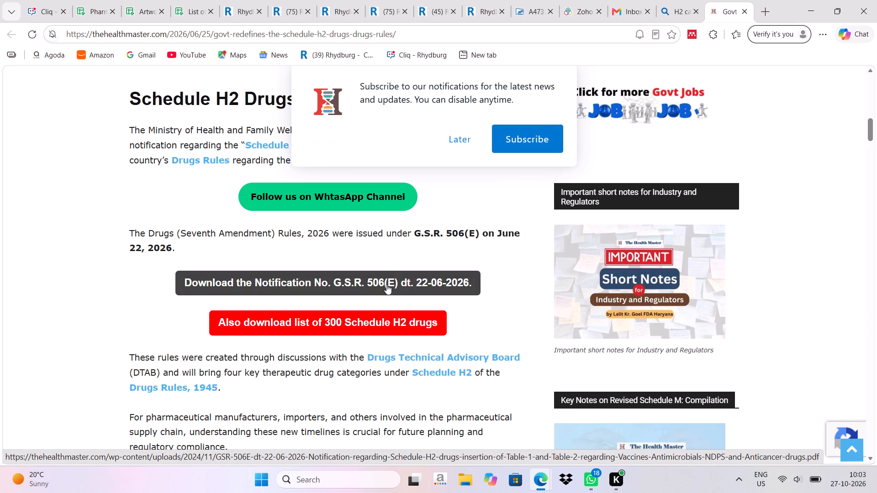
{"action": "left_click", "coordinate": [388, 279]}
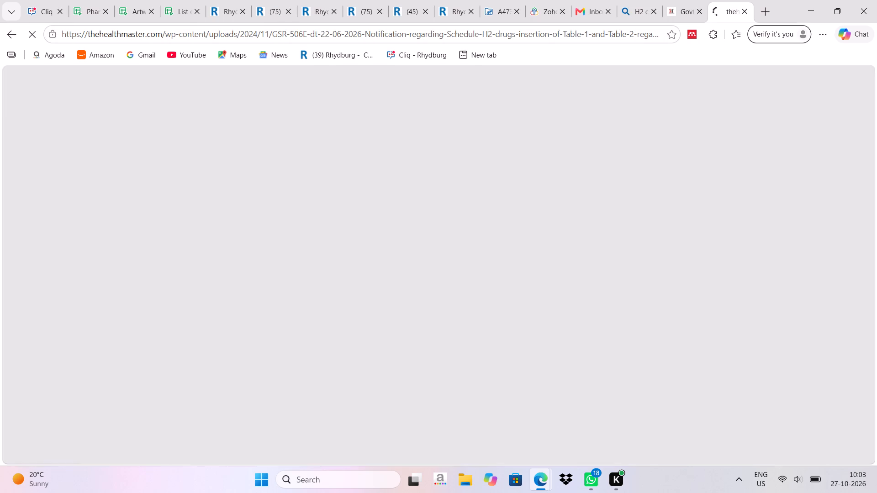
Read the gazette notification through to its English text, examining the effective dates and Table 2 of therapeutic categories.
{"action": "scroll", "coordinate": [531, 296], "scroll_direction": "down", "scroll_amount": 5}
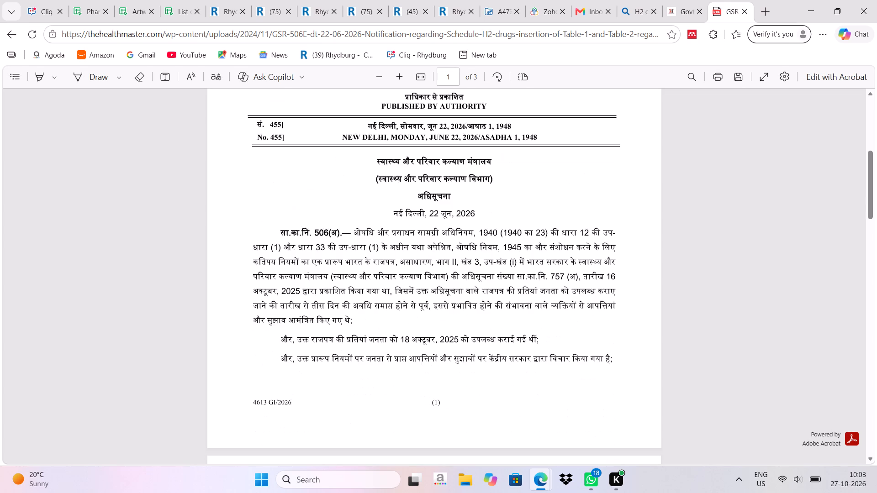
{"action": "scroll", "coordinate": [527, 297], "scroll_direction": "down", "scroll_amount": 14}
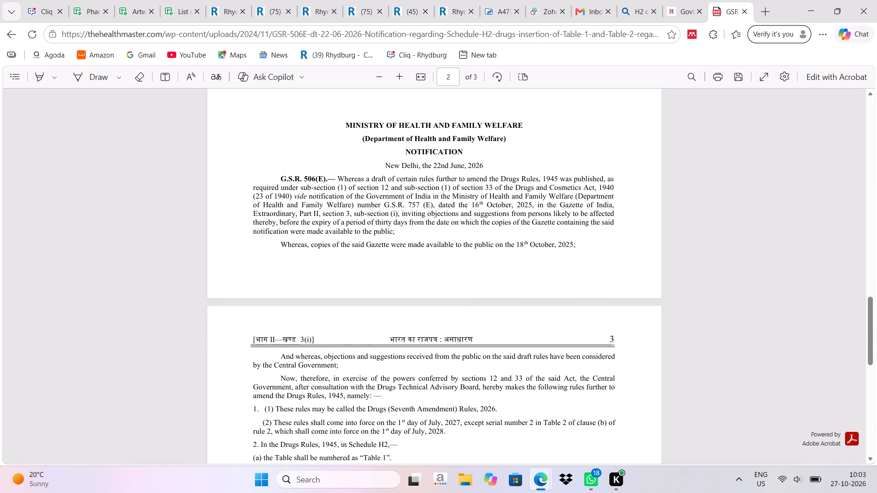
{"action": "scroll", "coordinate": [438, 273], "scroll_direction": "down", "scroll_amount": 4}
{"action": "scroll", "coordinate": [349, 250], "scroll_direction": "down", "scroll_amount": 2}
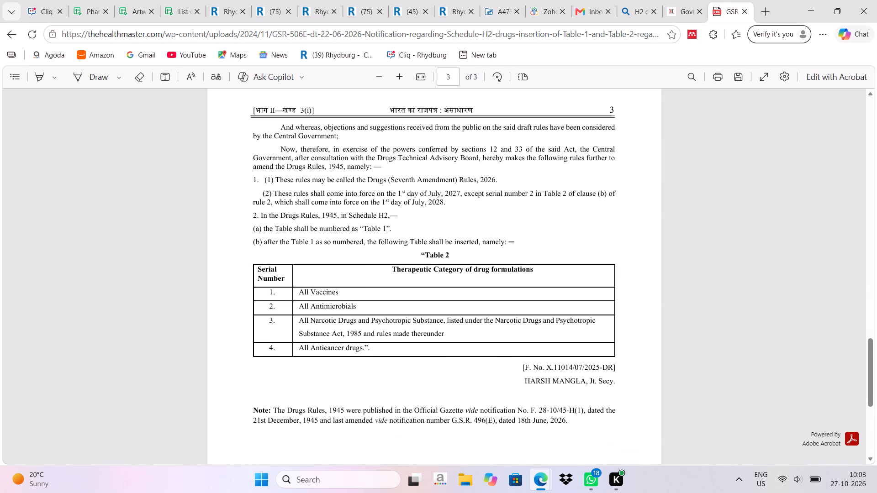
{"action": "scroll", "coordinate": [350, 250], "scroll_direction": "down", "scroll_amount": 12}
{"action": "scroll", "coordinate": [381, 226], "scroll_direction": "up", "scroll_amount": 14}
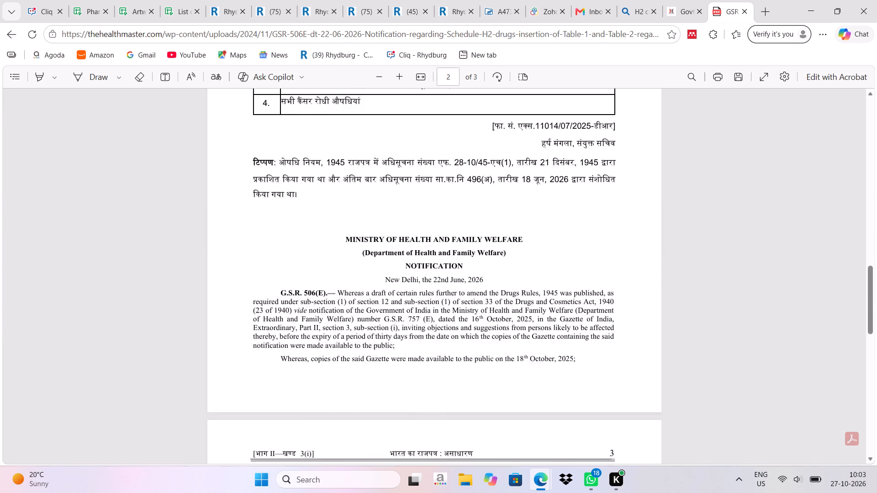
{"action": "scroll", "coordinate": [402, 215], "scroll_direction": "up", "scroll_amount": 17}
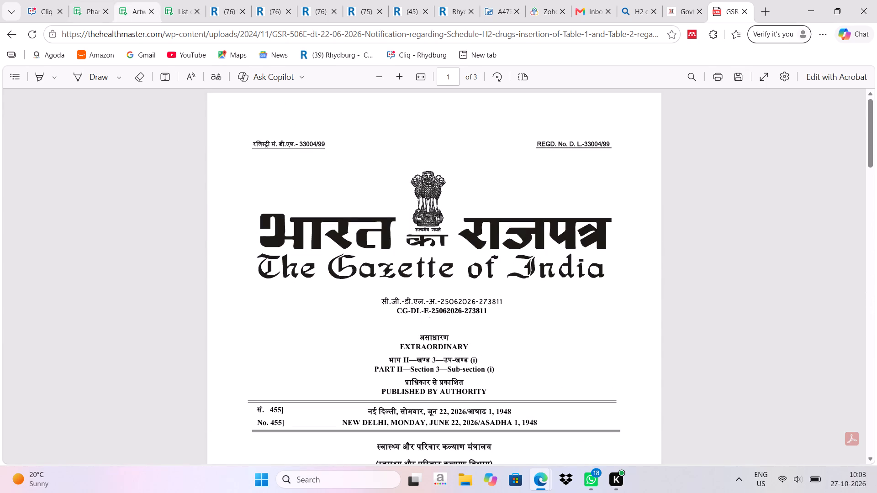
Review the G.S.R. 506(E) narcotics sheet in the impacted products list again.
{"action": "left_click", "coordinate": [186, 10]}
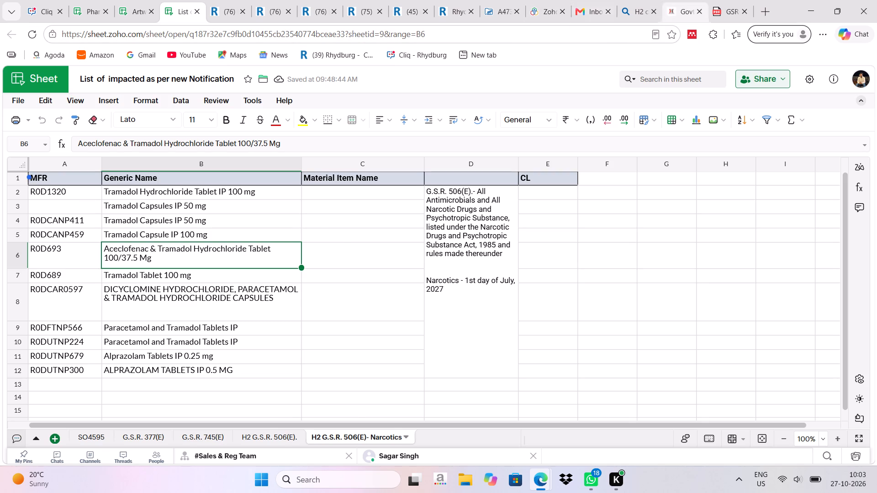
Return to the "H2 categories drugs" search results and look through them for further Schedule H2 articles.
{"action": "left_click", "coordinate": [711, 5]}
{"action": "left_click", "coordinate": [681, 4]}
{"action": "left_click", "coordinate": [639, 4]}
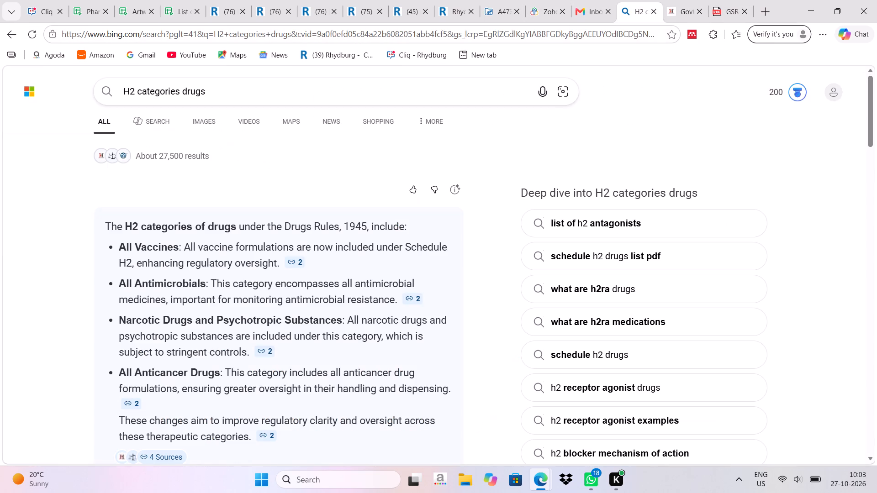
{"action": "scroll", "coordinate": [368, 283], "scroll_direction": "down", "scroll_amount": 3}
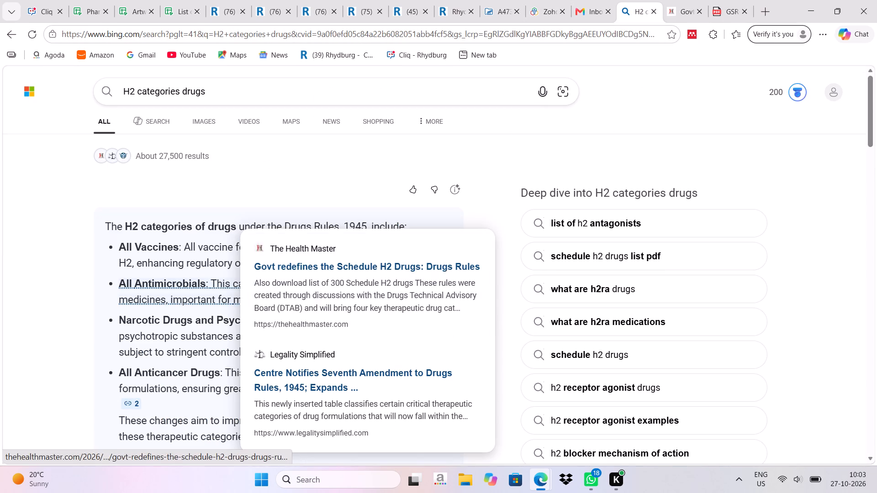
{"action": "scroll", "coordinate": [110, 320], "scroll_direction": "down", "scroll_amount": 8}
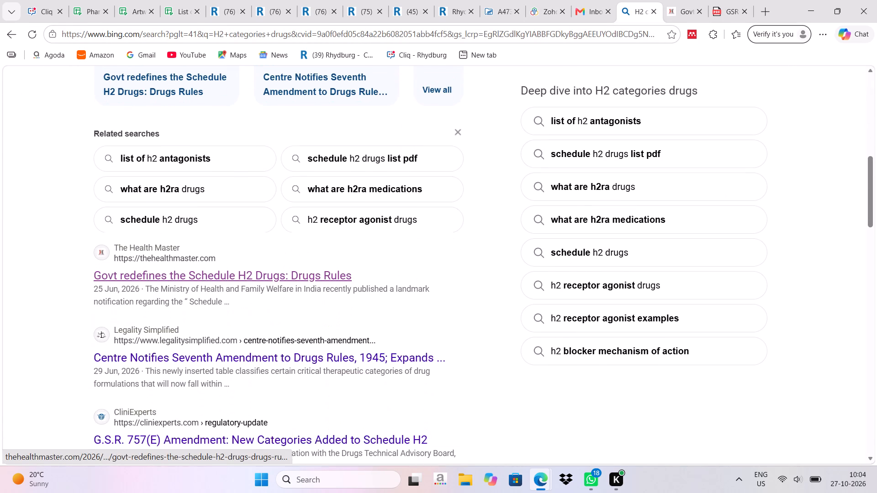
{"action": "scroll", "coordinate": [104, 320], "scroll_direction": "down", "scroll_amount": 1}
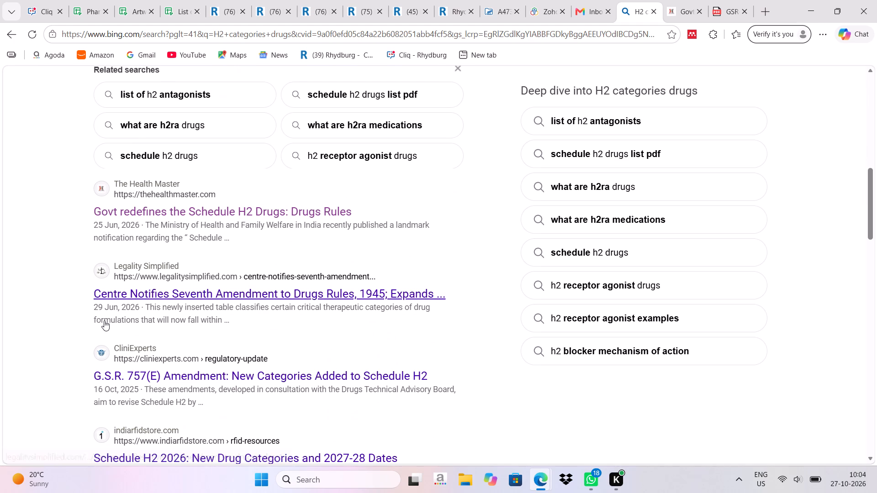
{"action": "scroll", "coordinate": [104, 320], "scroll_direction": "down", "scroll_amount": 3}
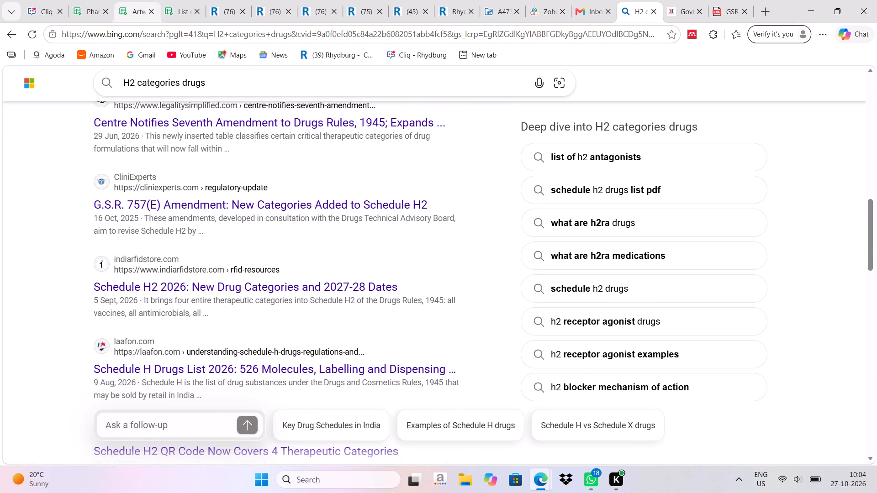
Check the H2 G.S.R. 506(E) narcotics sheet in the impacted products list again.
{"action": "left_click", "coordinate": [169, 8]}
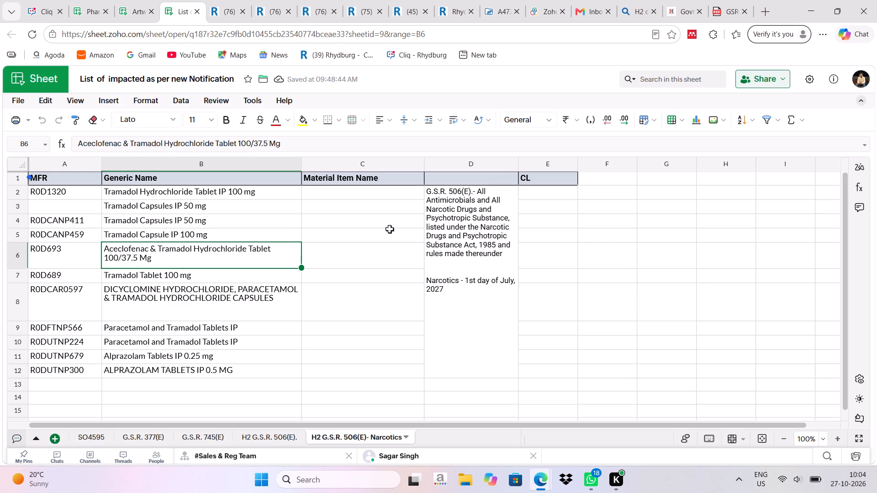
Switch to the Cliq chats and open the Uttar Pradesh Govt. Supplies artwork screenshot that a colleague shared on Friday, October 23.
{"action": "left_click", "coordinate": [43, 3]}
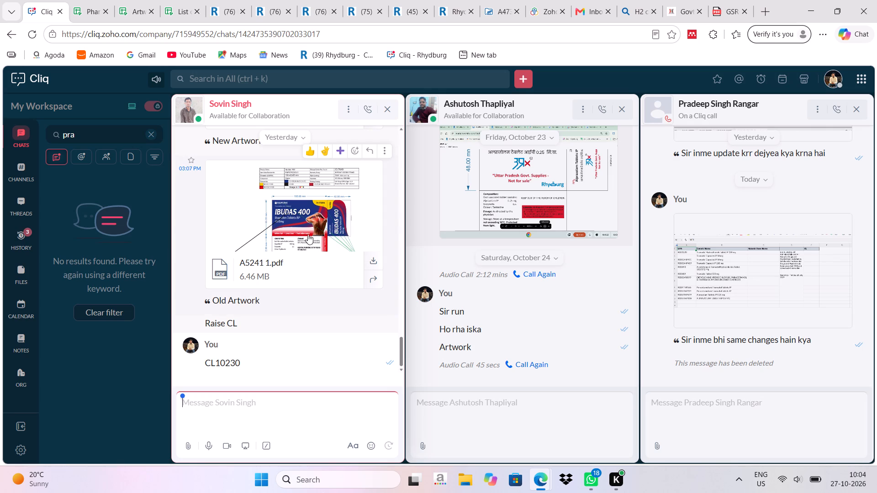
{"action": "scroll", "coordinate": [512, 222], "scroll_direction": "up", "scroll_amount": 1}
{"action": "left_click", "coordinate": [520, 252]}
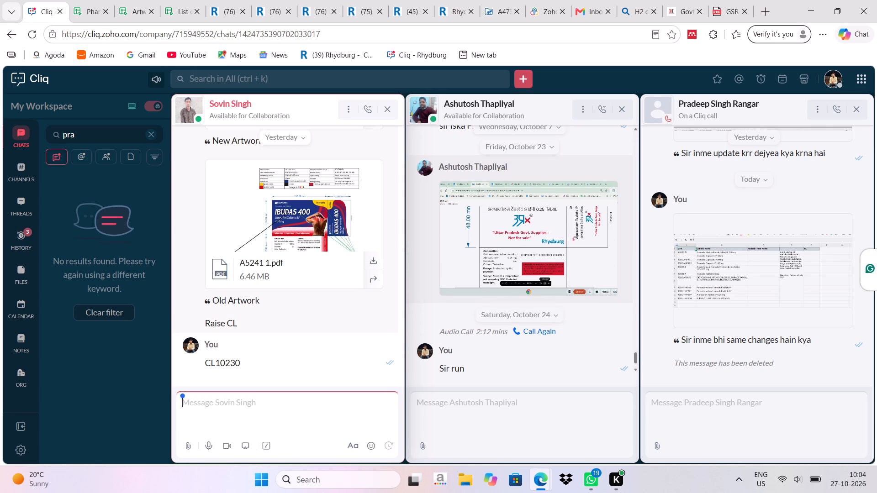
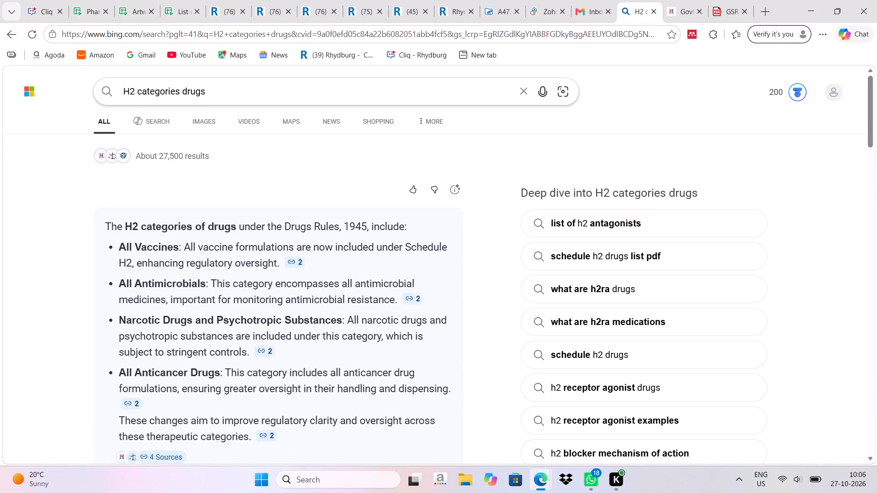
Change the web search from "H2 categories drugs" to "h2 categories medicine list".
{"action": "key", "text": "BackSpace"}
{"action": "key", "text": "BackSpace"}
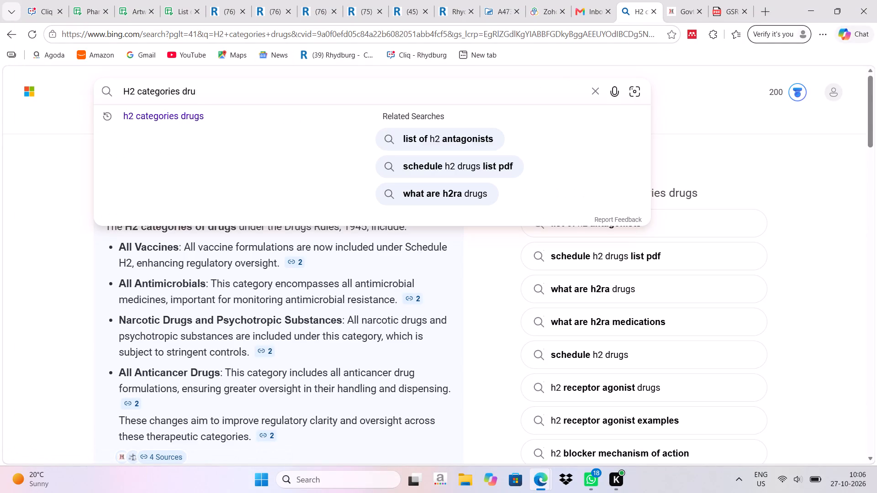
{"action": "key", "text": "BackSpace"}
{"action": "key", "text": "BackSpace"}
{"action": "key", "text": "BackSpace"}
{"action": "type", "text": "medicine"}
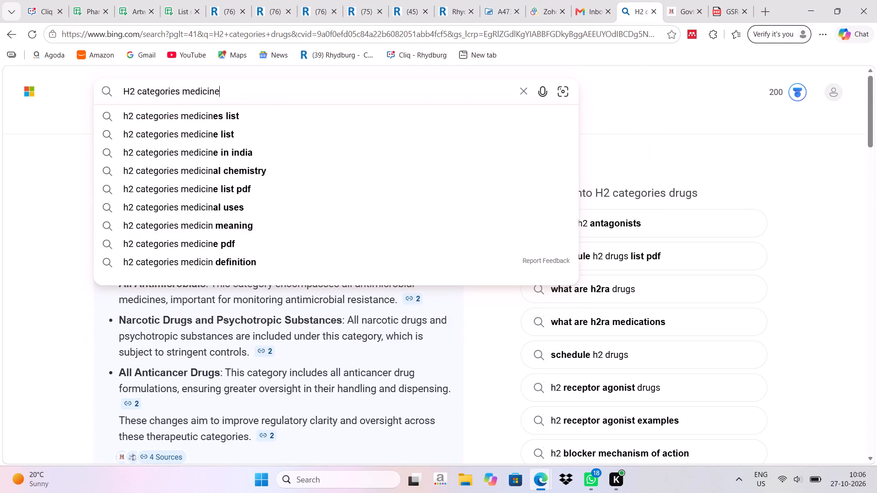
{"action": "left_click", "coordinate": [227, 129]}
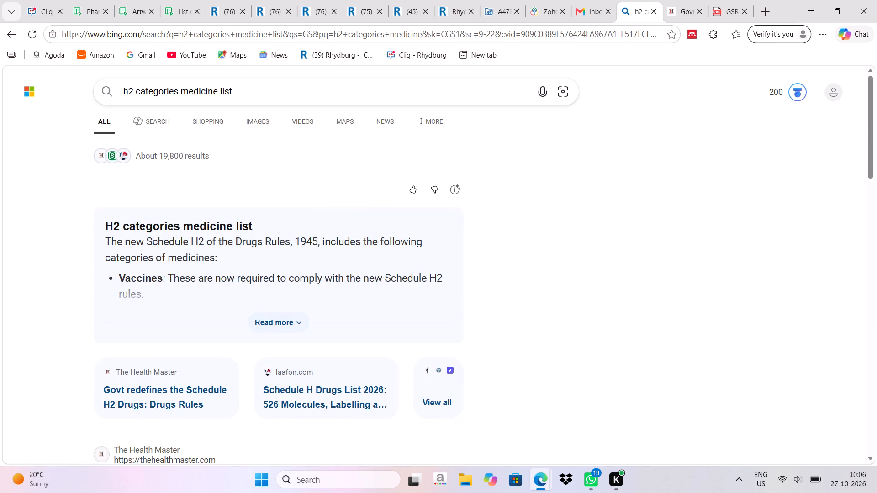
Expand the H2 categories medicine list summary and read it along with the first search results below.
{"action": "left_click", "coordinate": [274, 323]}
{"action": "scroll", "coordinate": [265, 332], "scroll_direction": "down", "scroll_amount": 3}
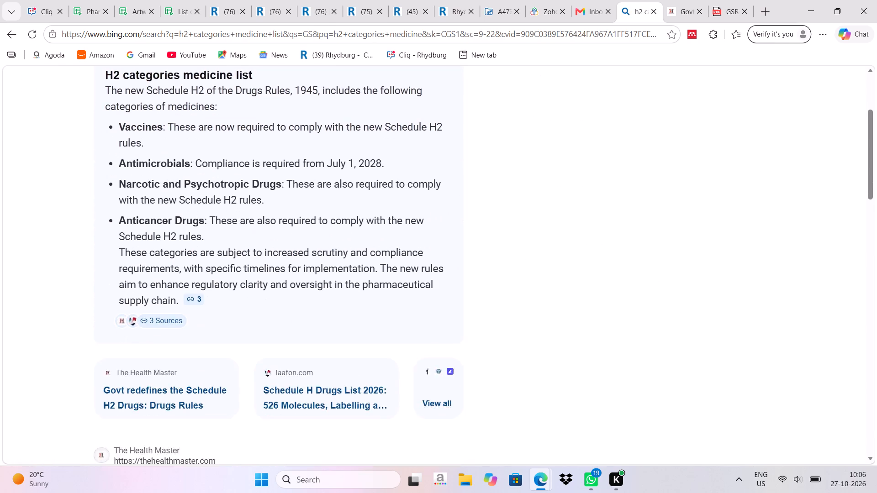
{"action": "scroll", "coordinate": [255, 326], "scroll_direction": "down", "scroll_amount": 3}
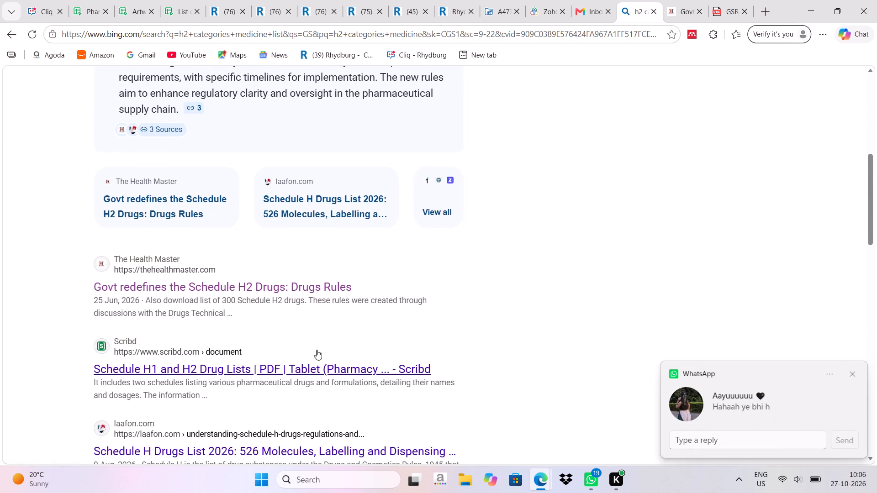
{"action": "scroll", "coordinate": [195, 180], "scroll_direction": "up", "scroll_amount": 7}
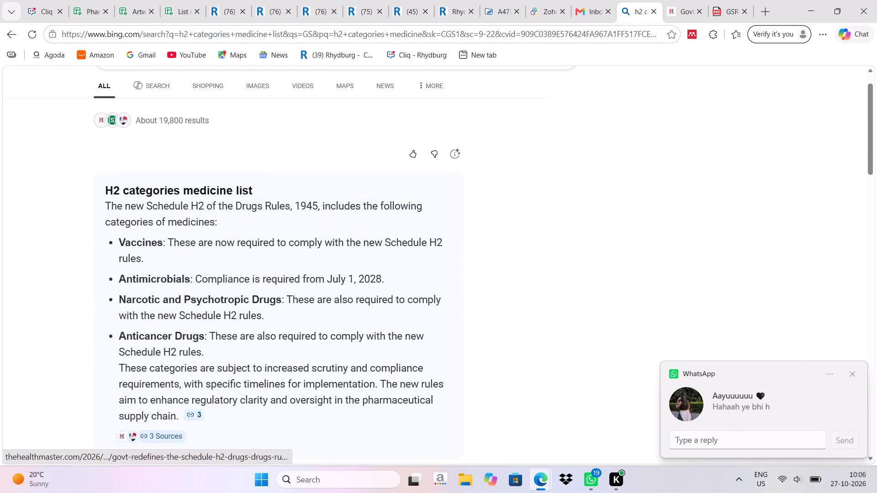
Show image results for the medicine list search and enlarge the "H2 Antagonist Drugs" table image.
{"action": "left_click", "coordinate": [259, 123]}
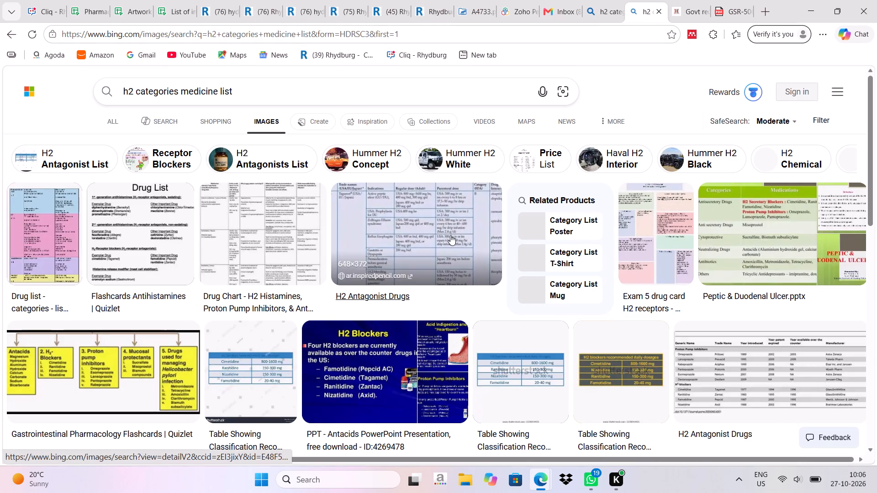
{"action": "left_click", "coordinate": [449, 235]}
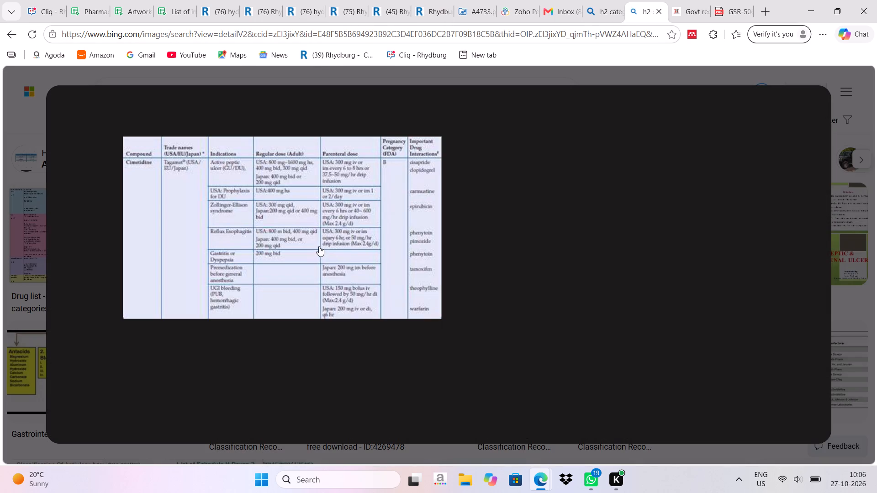